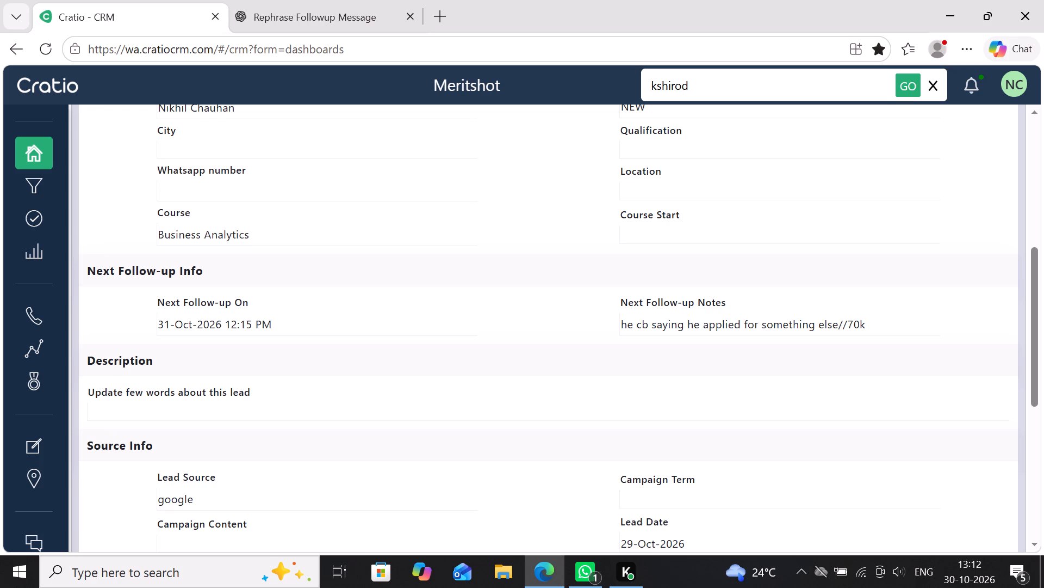
# Dismiss the open lead-name search while keeping the lead's record open.
pyautogui.click(933, 85)
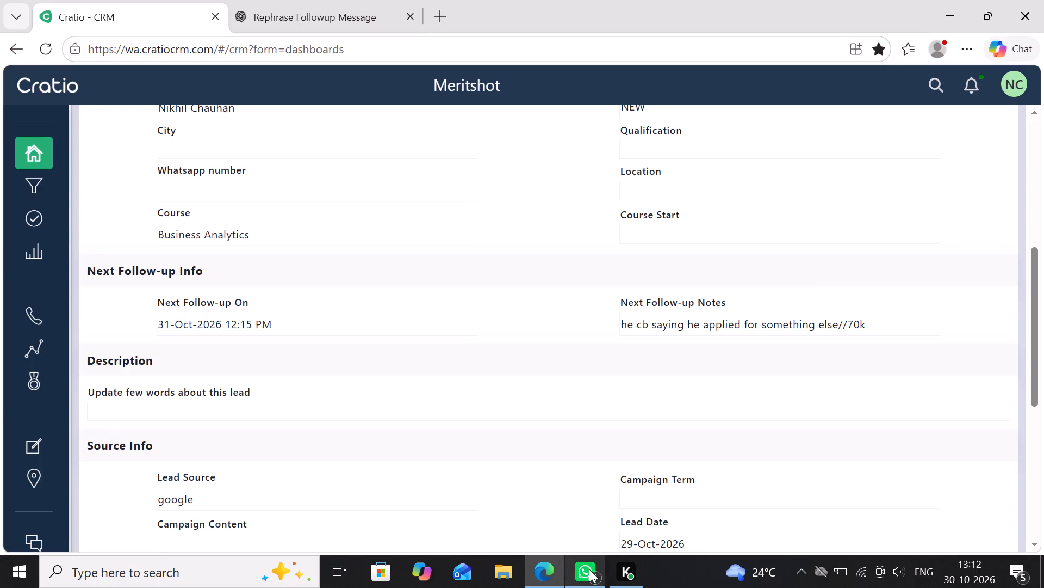
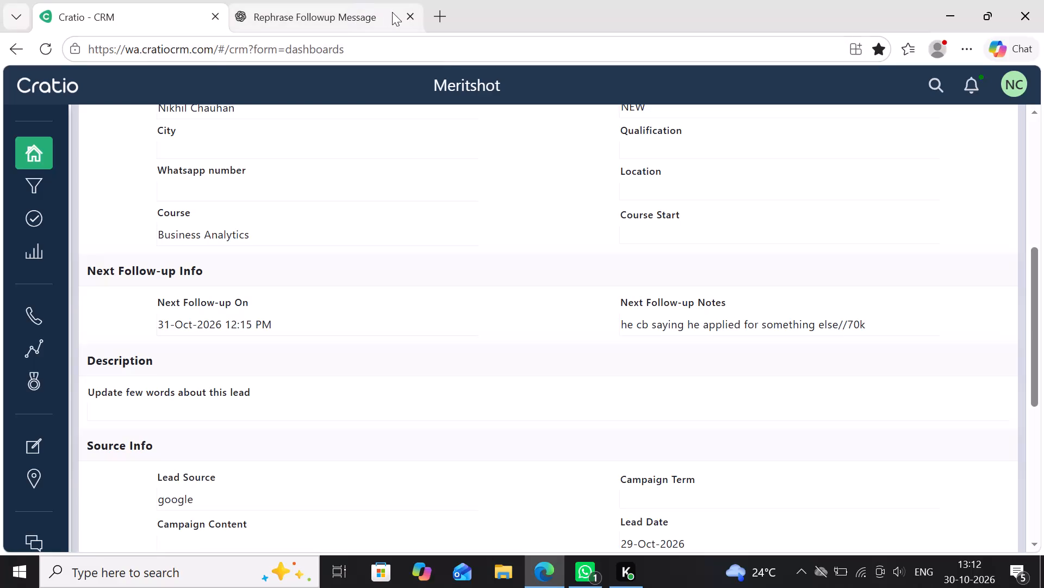
# Open the Meritshot Investment Banking course page in a new browser tab.
pyautogui.click(440, 15)
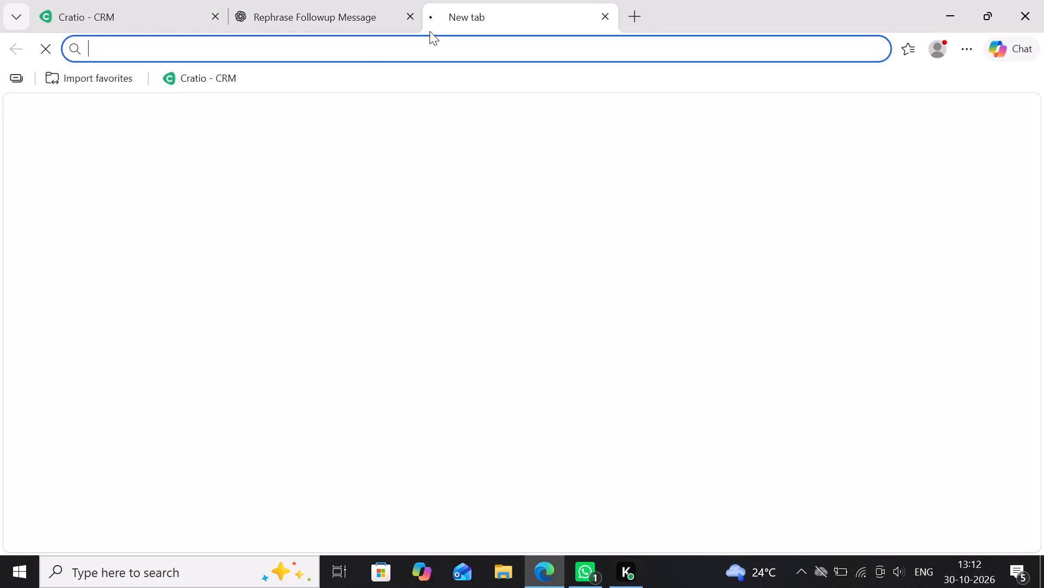
pyautogui.click(422, 42)
pyautogui.click(422, 42)
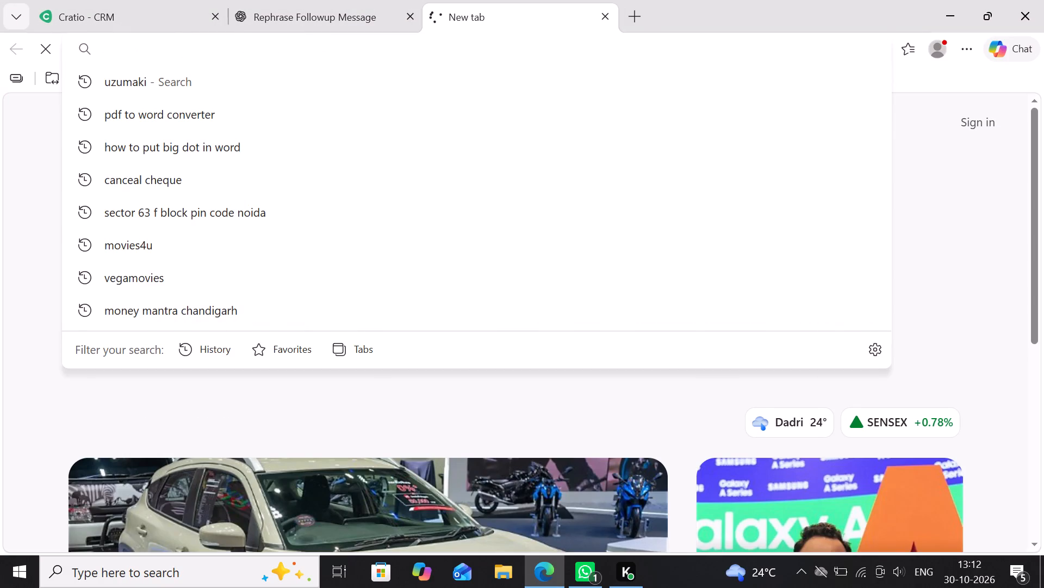
pyautogui.press('i')
pyautogui.press('n')
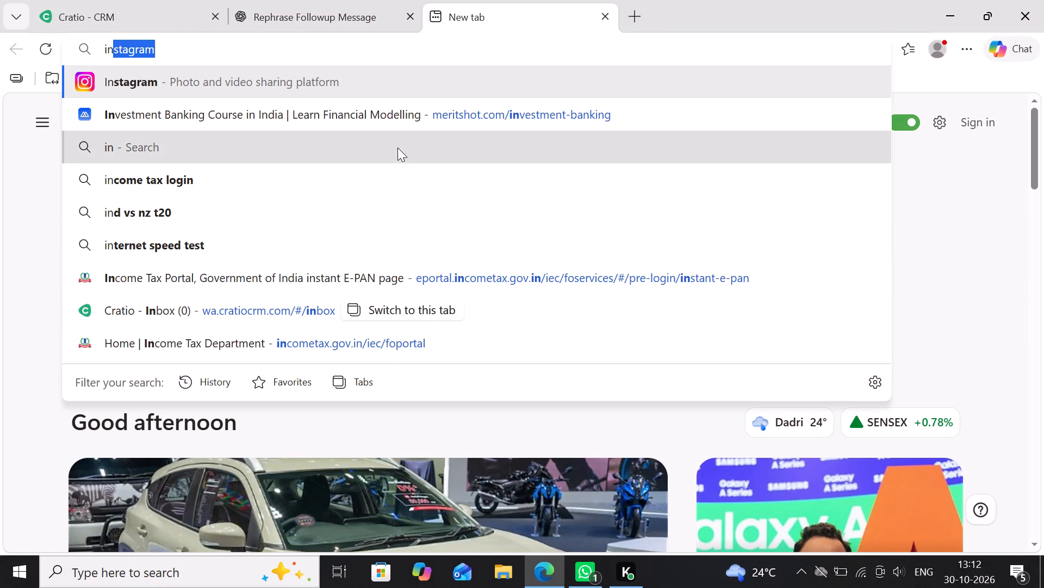
pyautogui.click(422, 126)
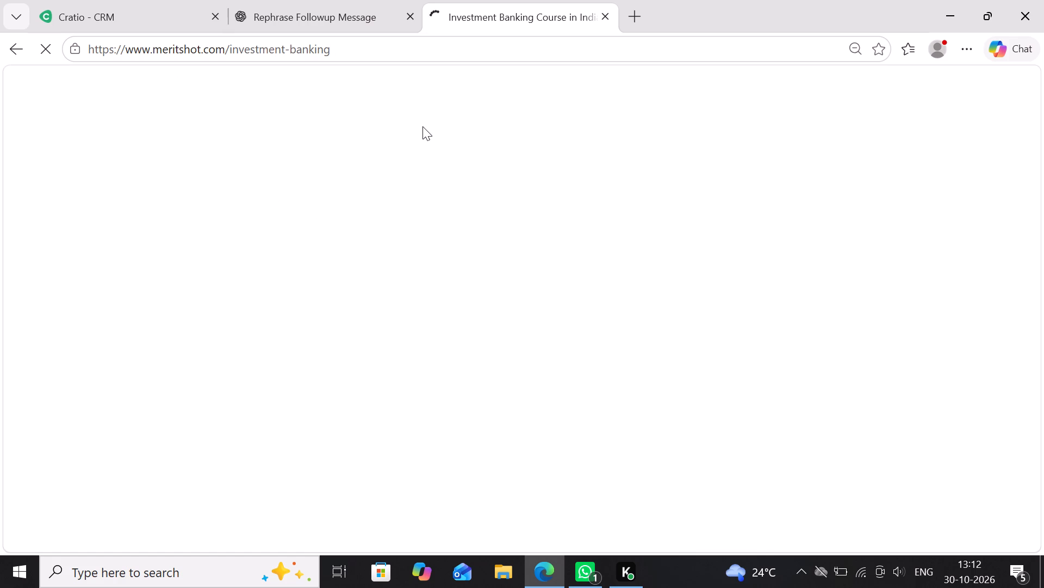
# Open the Business Analysis program page from the Meritshot site's list of programs.
pyautogui.click(325, 88)
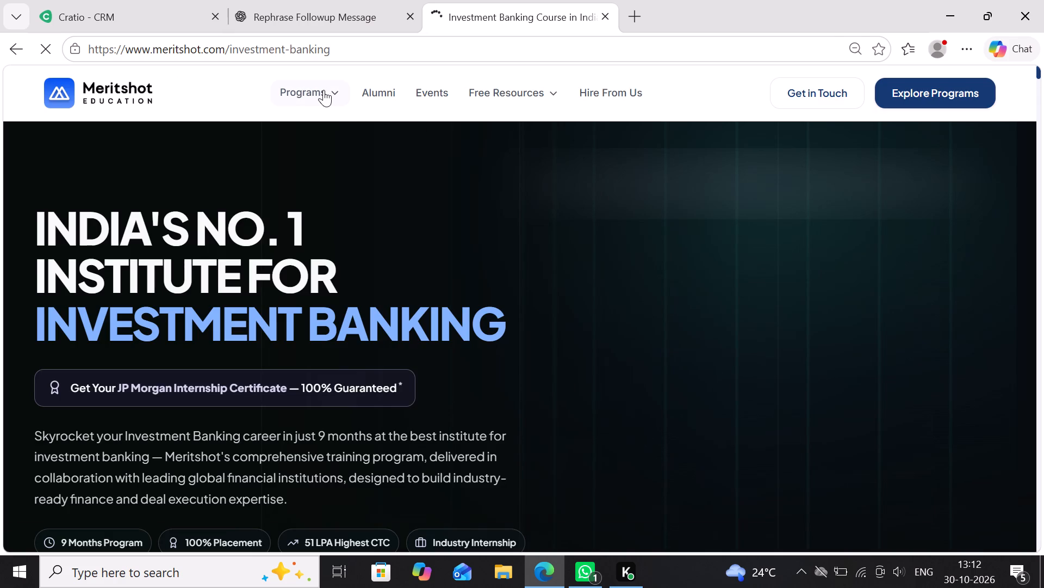
pyautogui.click(324, 91)
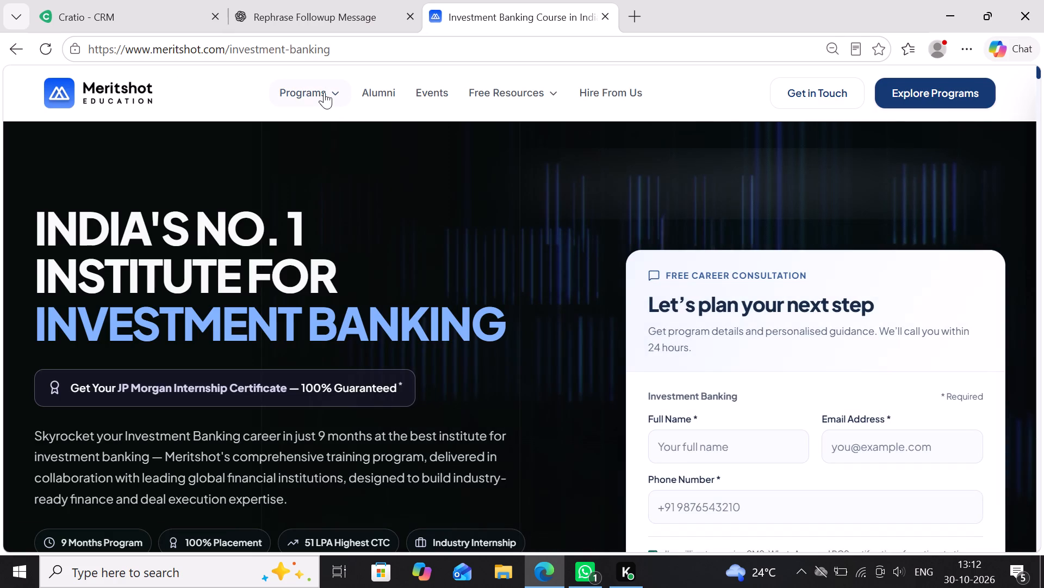
pyautogui.click(324, 92)
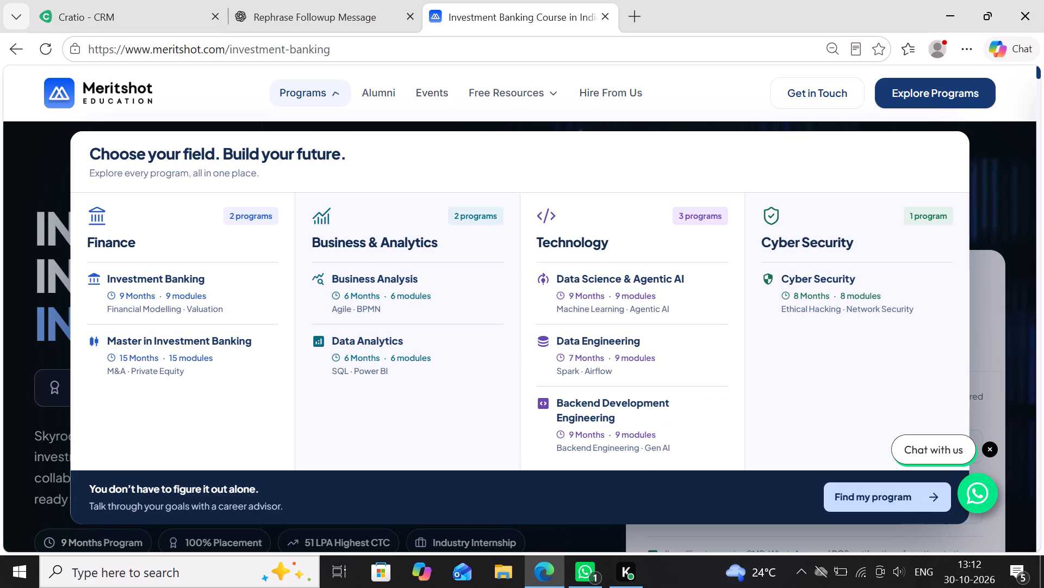
pyautogui.click(385, 279)
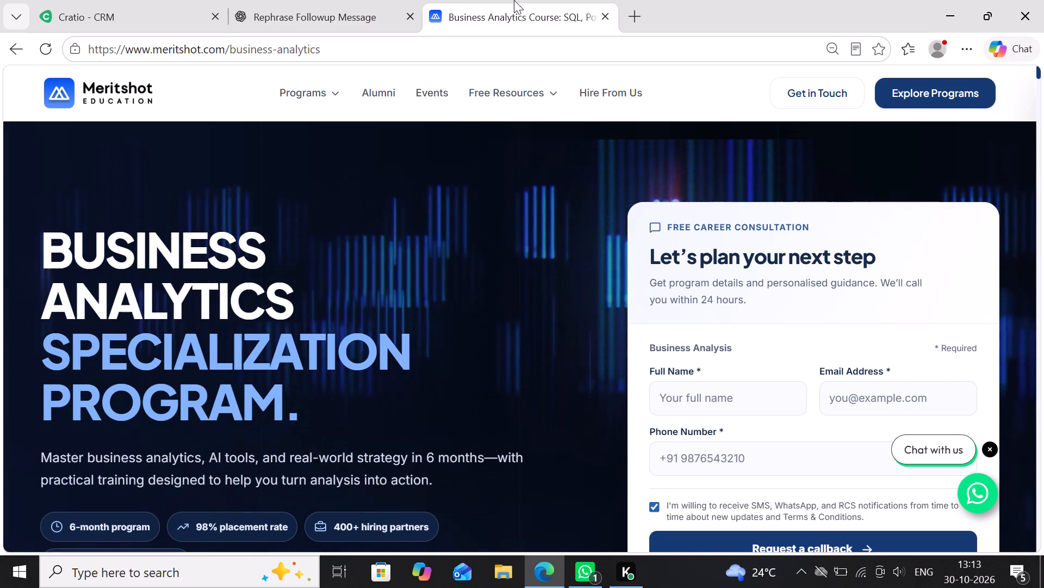
# Close the course page and return to the contact details in the lead's CRM record.
pyautogui.click(601, 14)
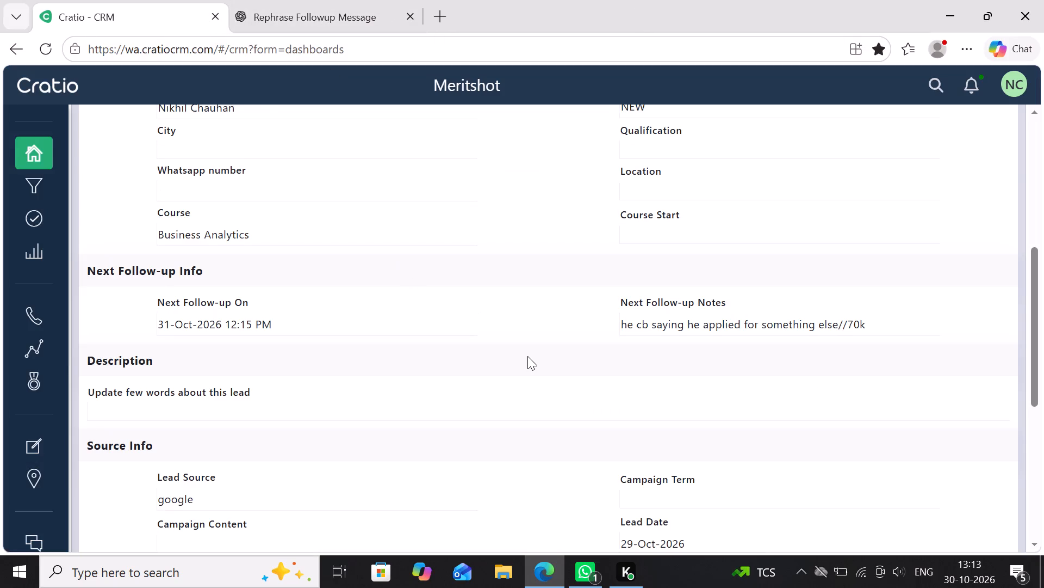
pyautogui.scroll(20, 527, 358)
pyautogui.scroll(20, 527, 358)
pyautogui.scroll(20, 527, 358)
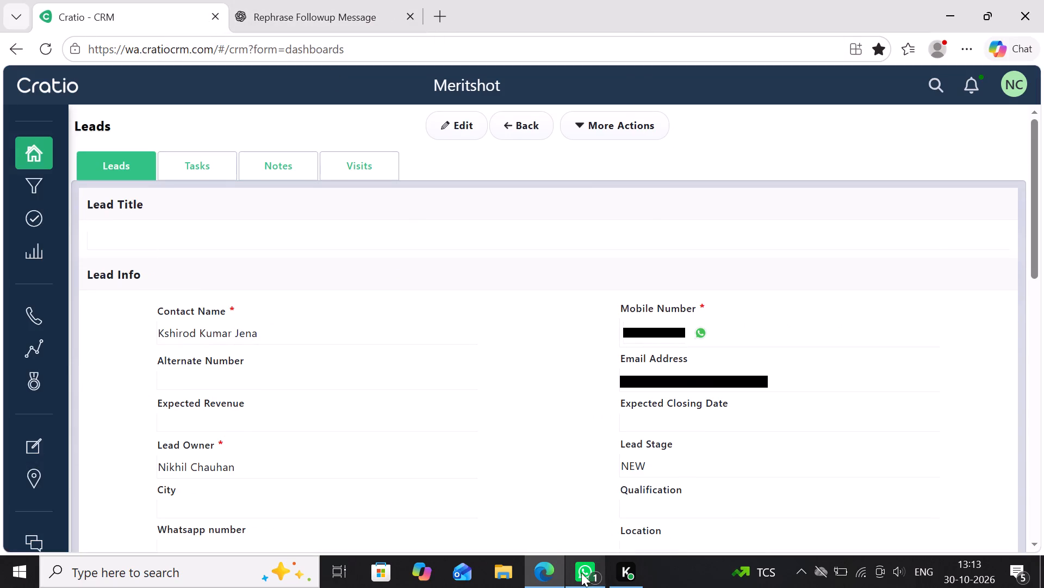
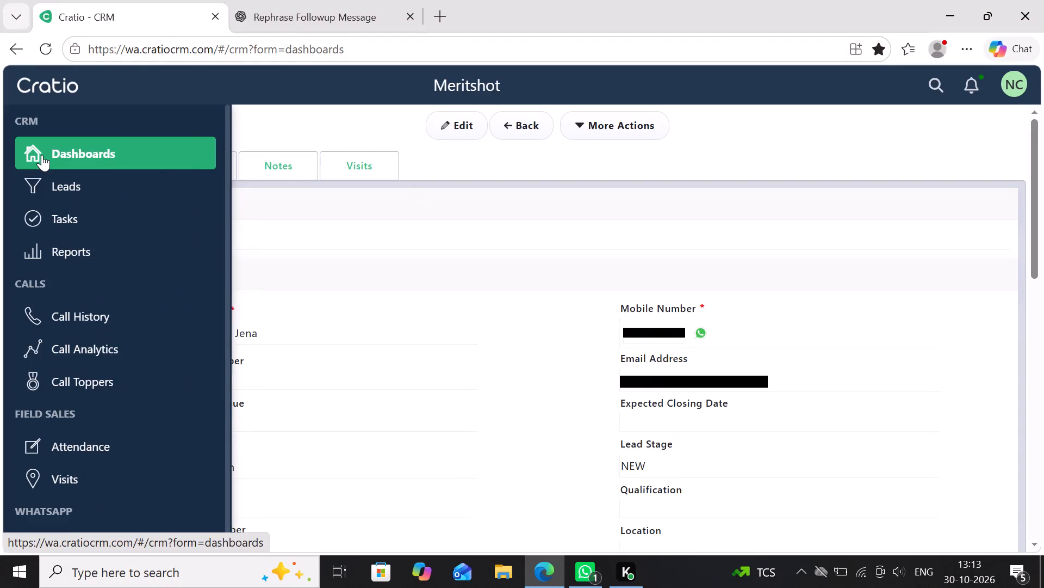
# Open the CRM dashboard and look over the follow-up summary and leads summary cards.
pyautogui.click(42, 155)
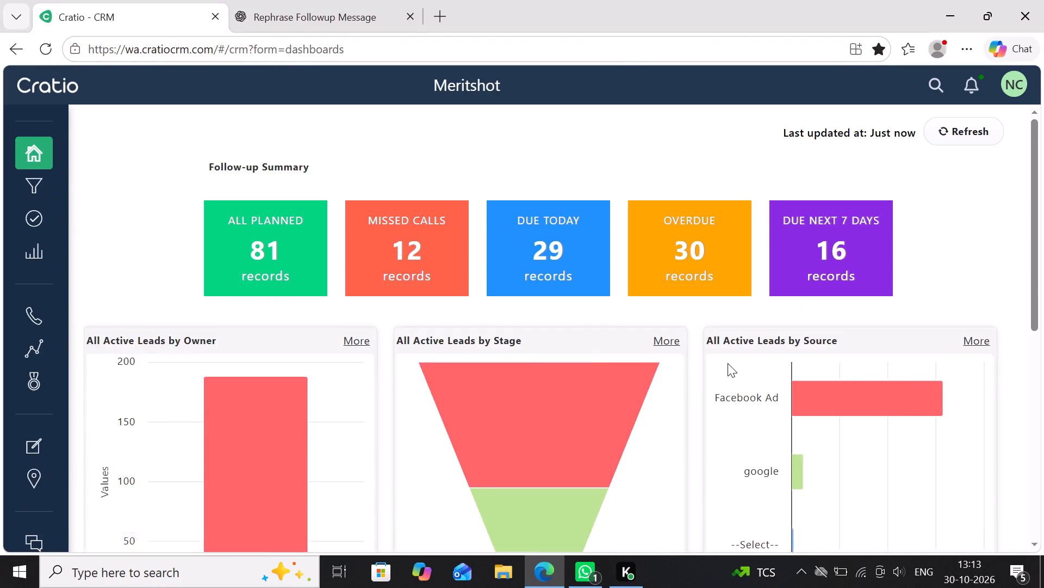
pyautogui.scroll(-7, 728, 363)
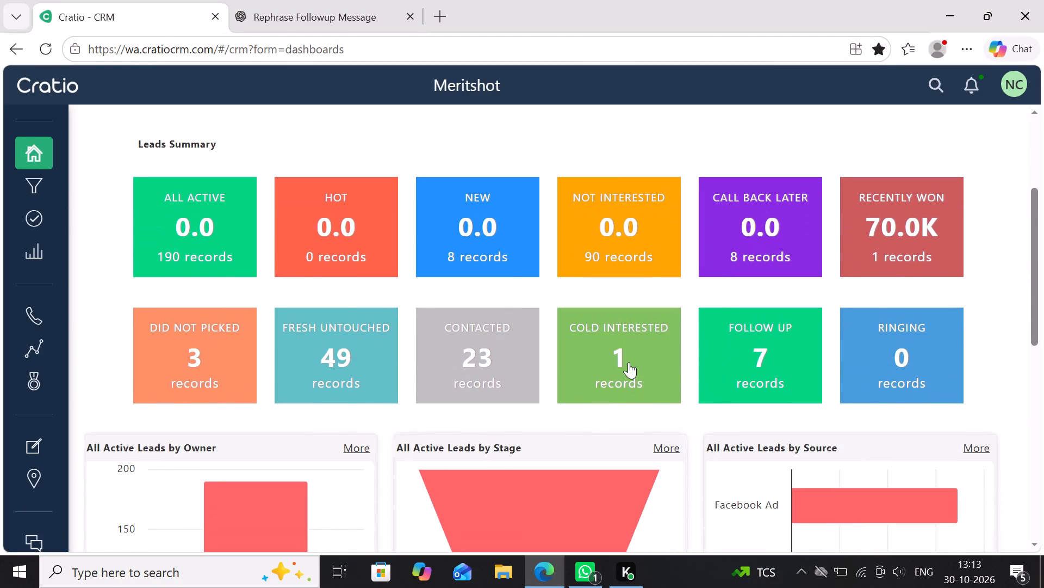
pyautogui.scroll(20, 629, 362)
pyautogui.scroll(13, 629, 362)
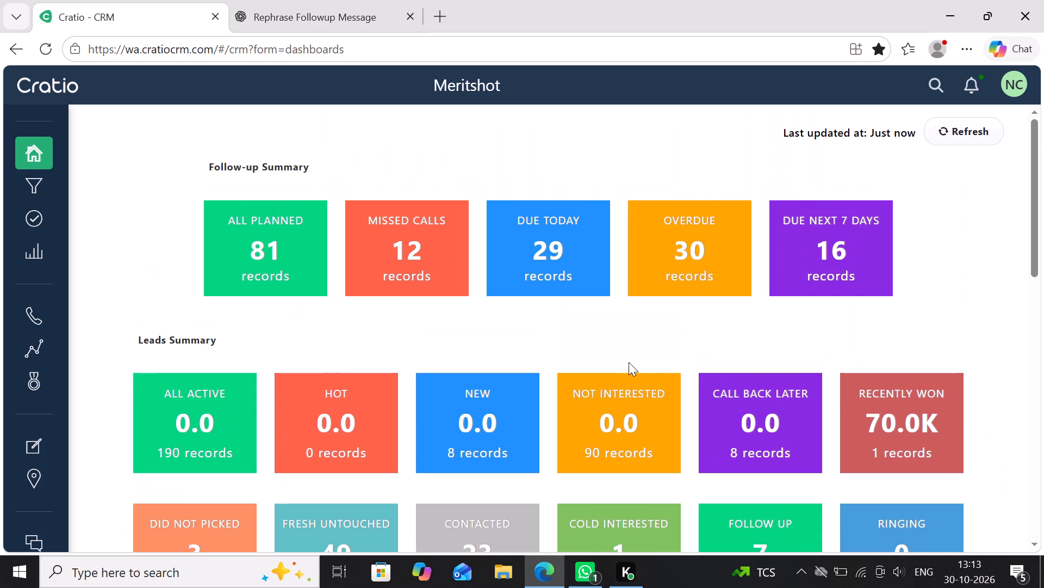
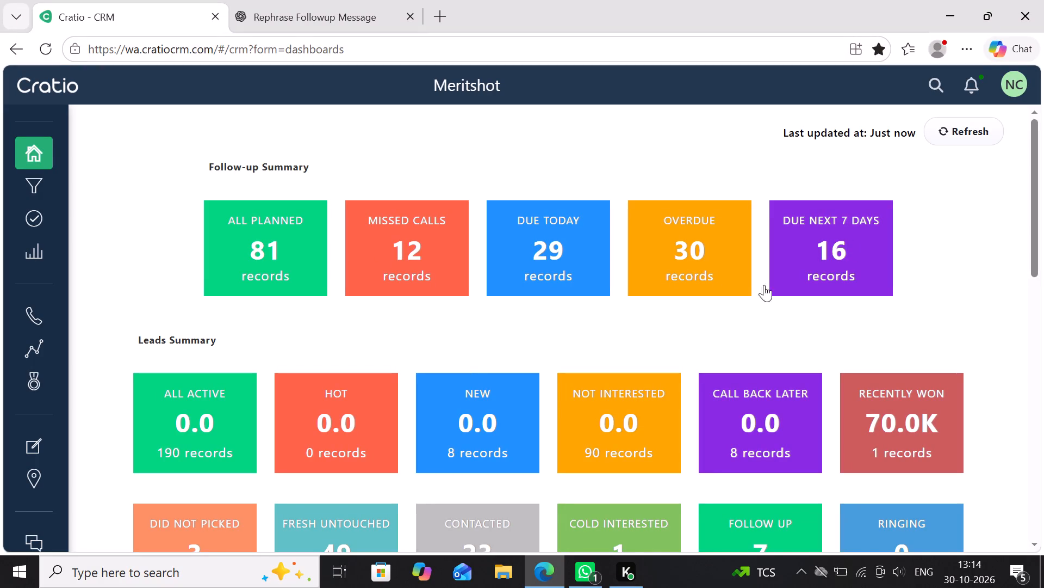
# Open the Follow Up leads from the dashboard's leads summary and look over their next follow-up dates and notes.
pyautogui.scroll(-5, 771, 291)
pyautogui.click(764, 376)
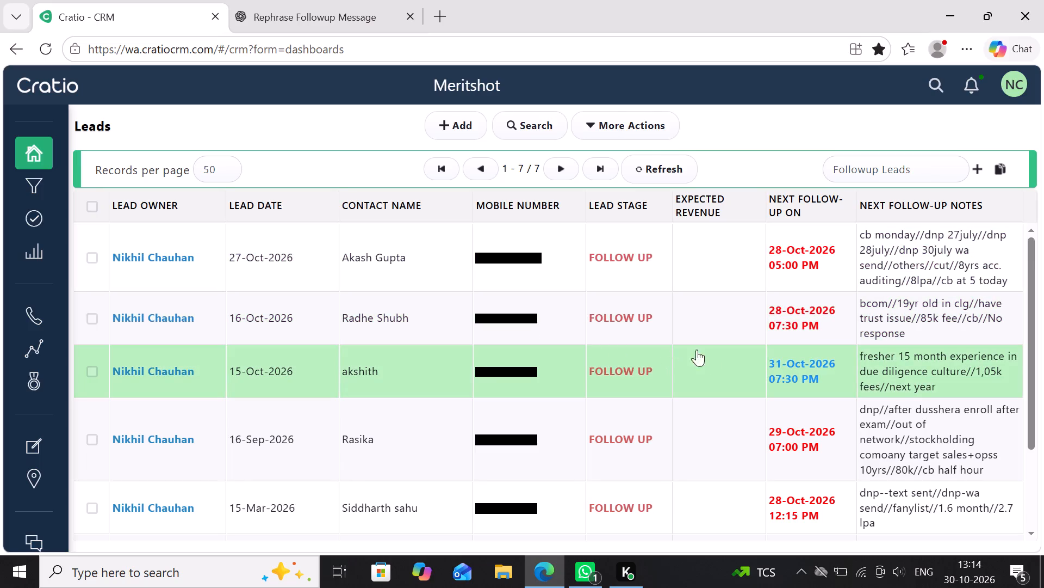
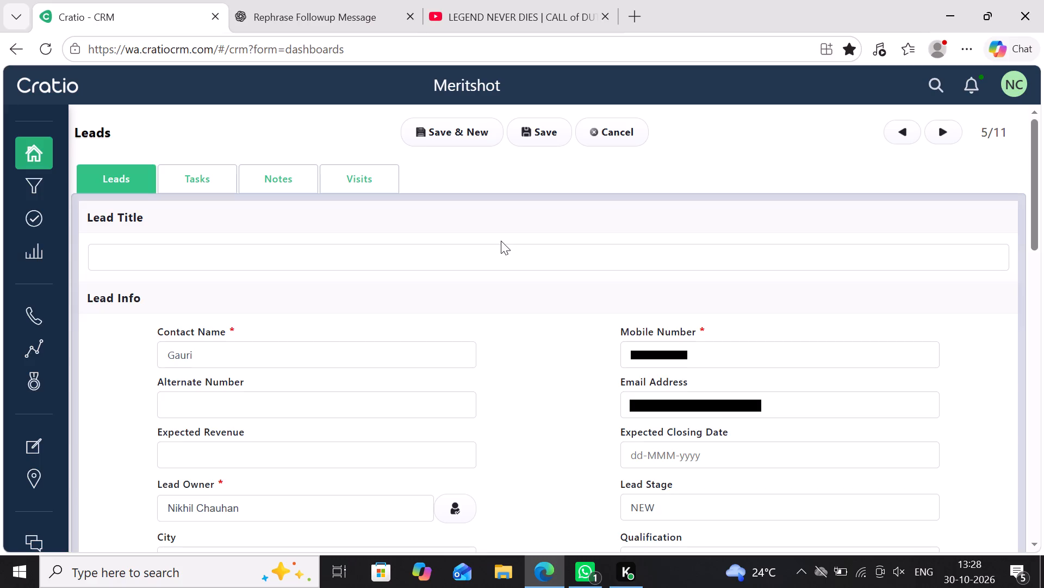
pyautogui.press('Return')
pyautogui.scroll(-7, 501, 241)
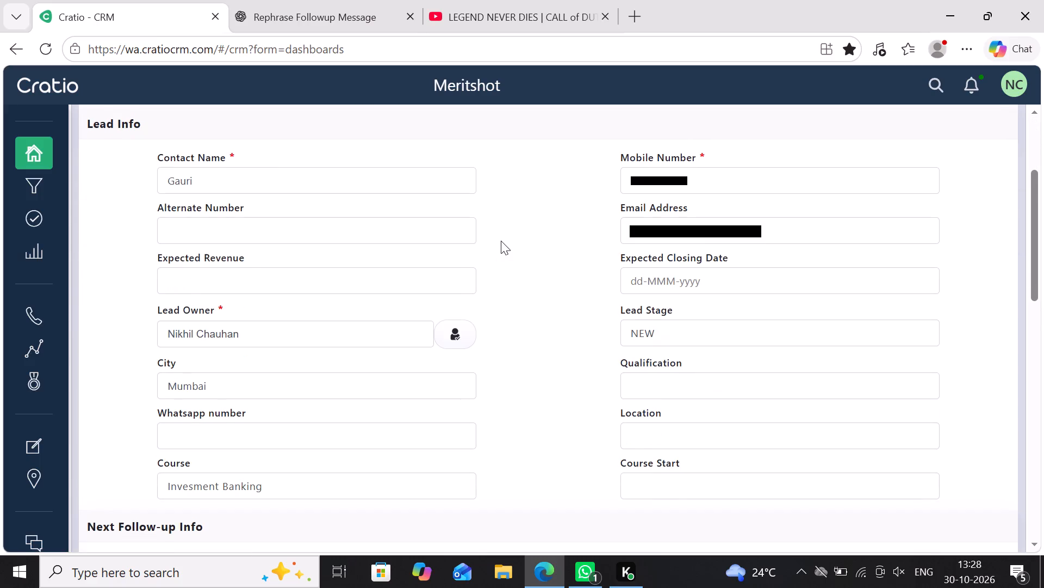
pyautogui.scroll(-1, 501, 241)
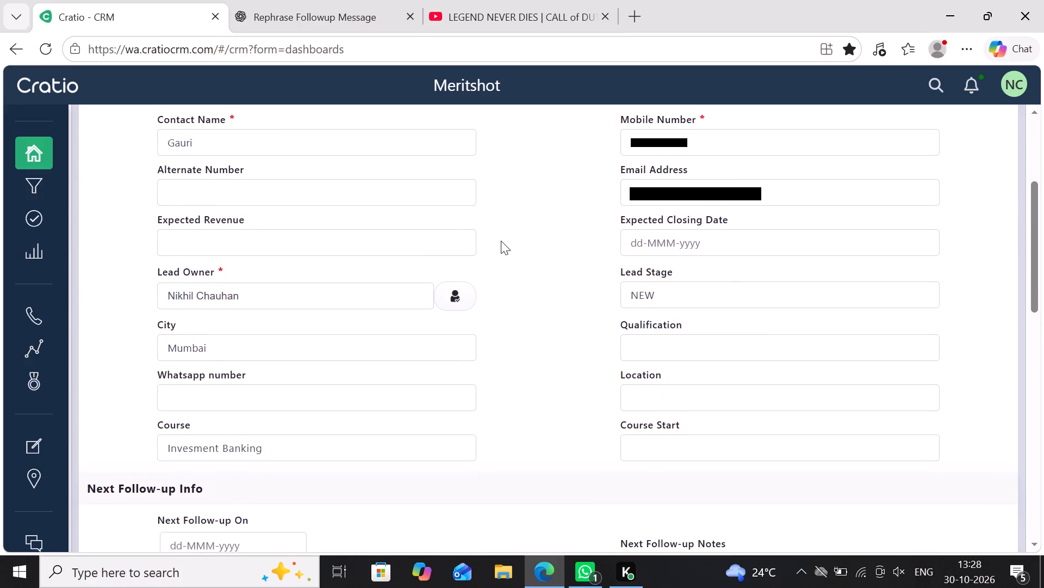
pyautogui.scroll(-1, 501, 241)
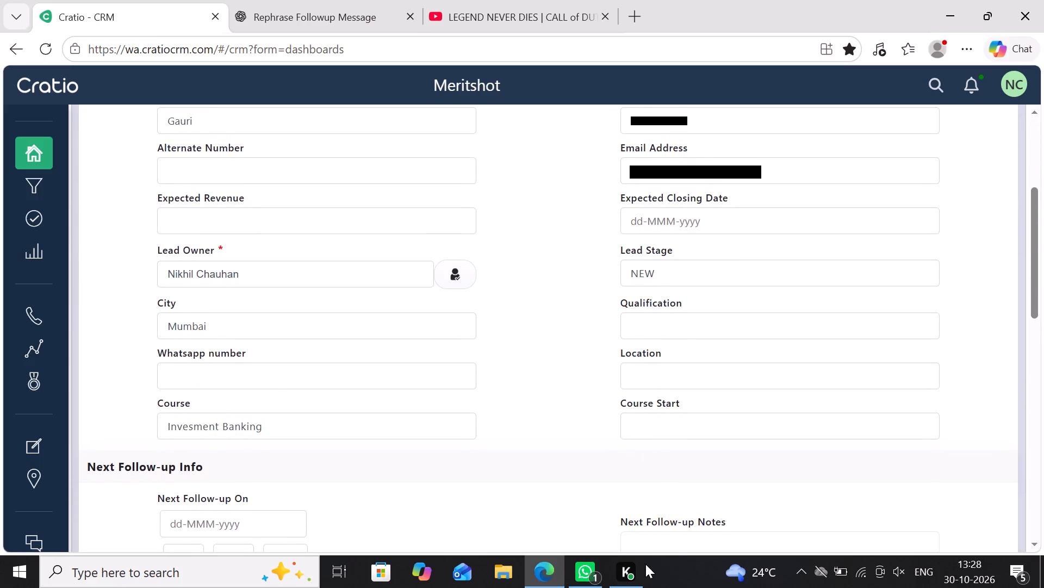
pyautogui.click(656, 537)
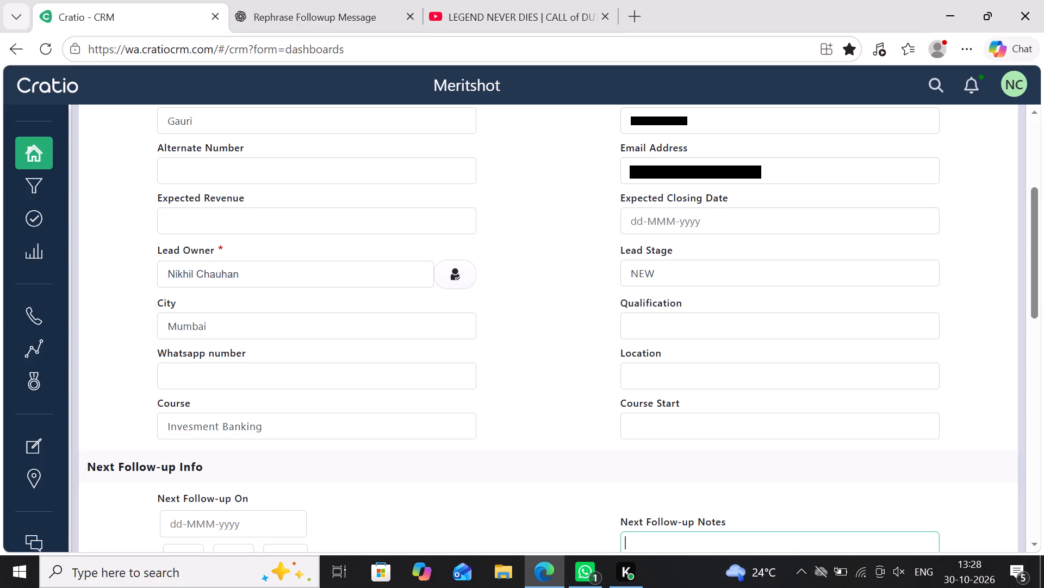
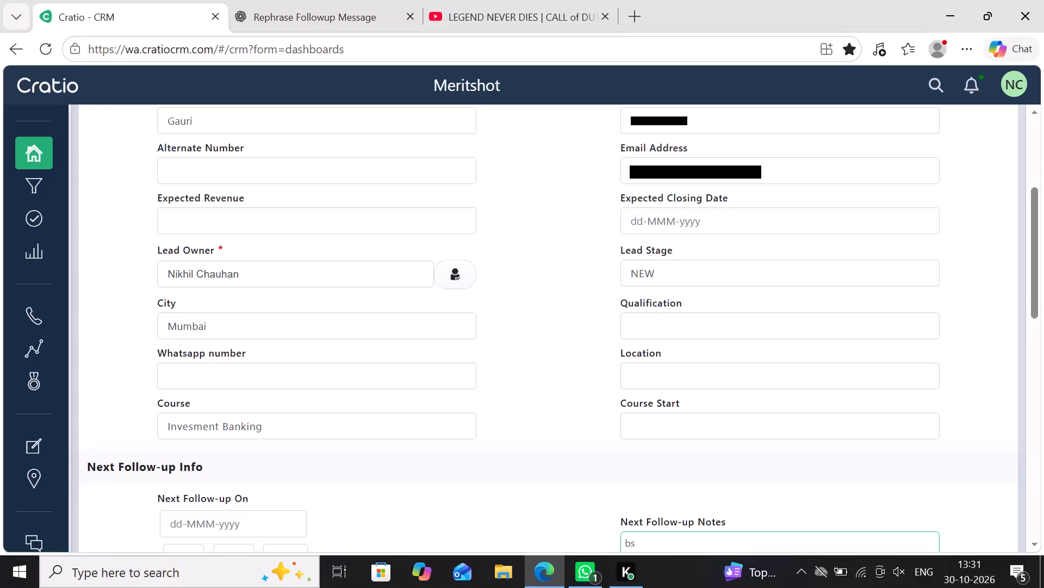
# Continue the Next Follow-up Notes in Gauri's lead after "bs" with the text "finace marketing//".
pyautogui.press('space')
pyautogui.write('finace')
pyautogui.press('space')
pyautogui.write('marketing')
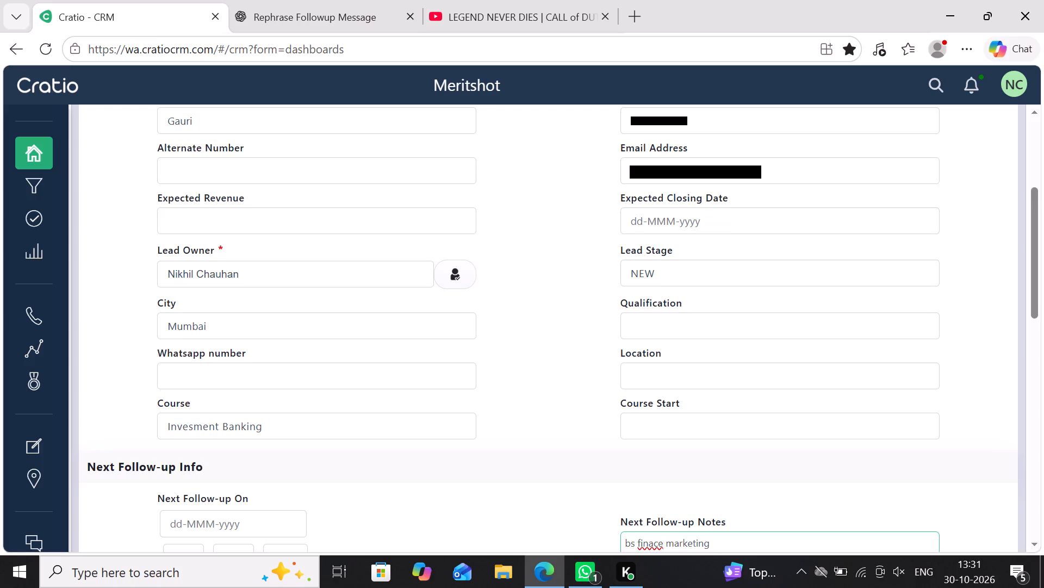
pyautogui.write('//')
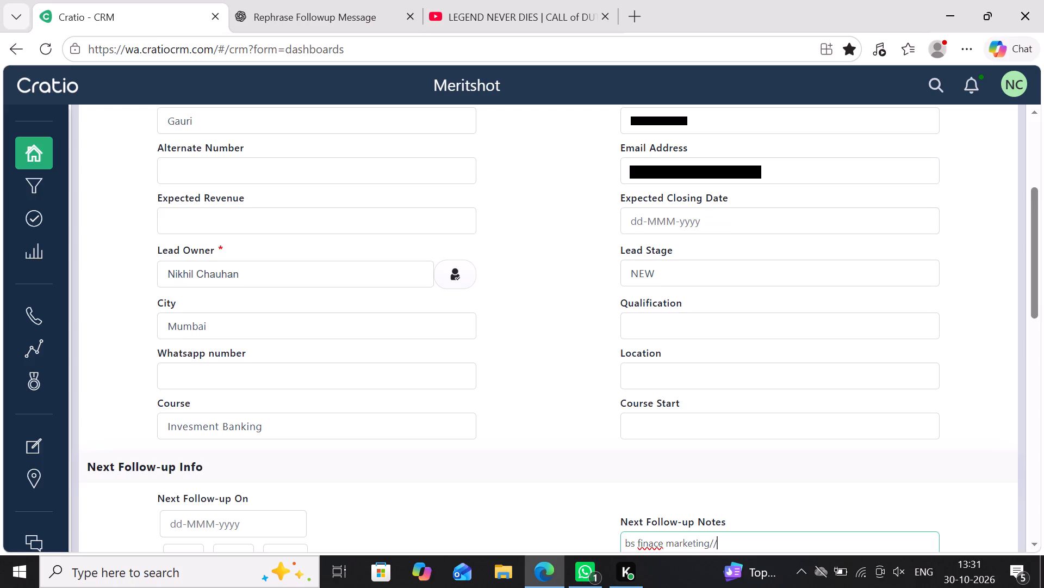
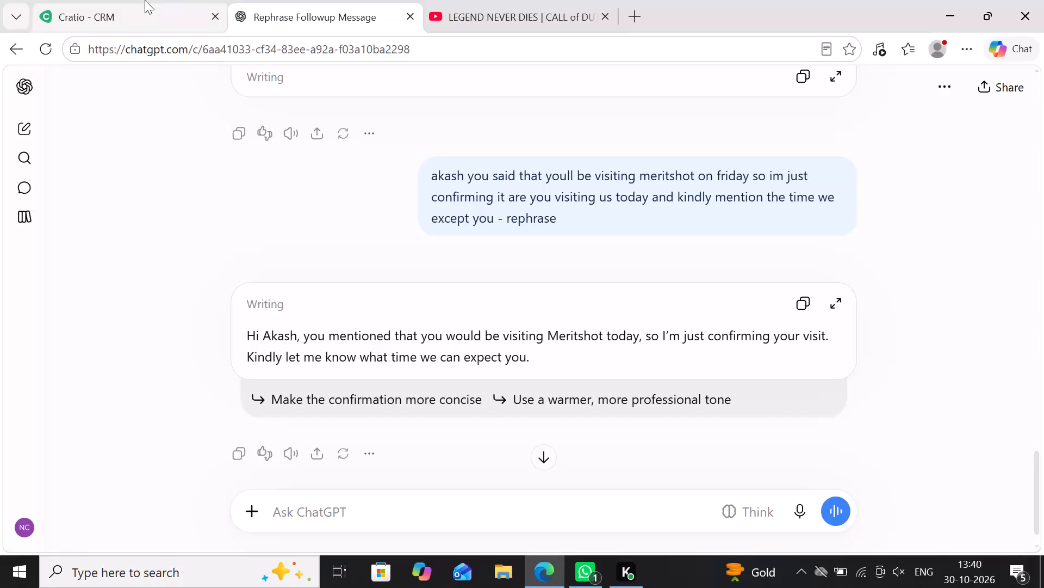
# Switch from the ChatGPT conversation back to Gauri's open lead record in Cratio CRM.
pyautogui.click(145, 0)
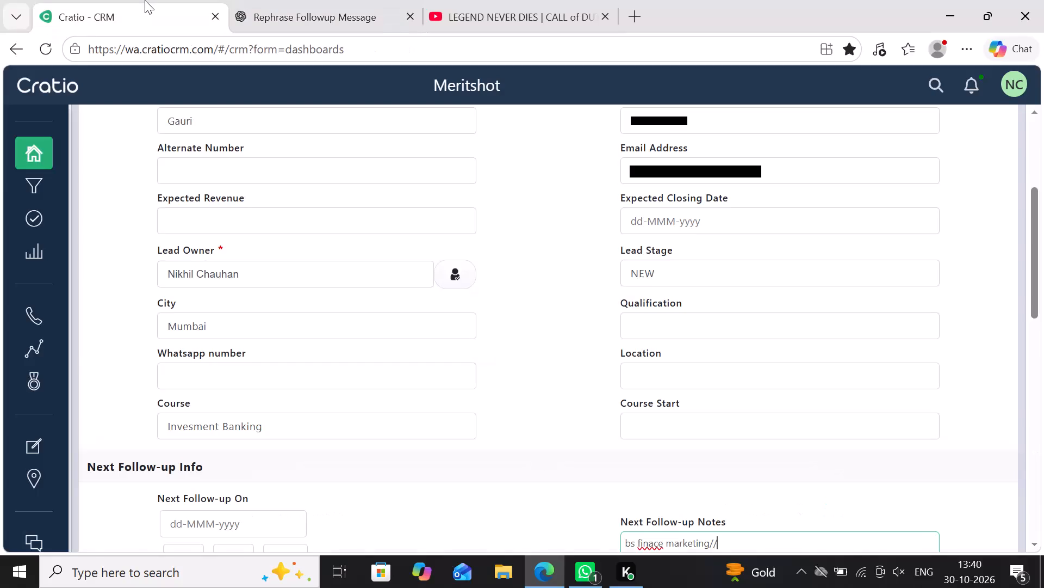
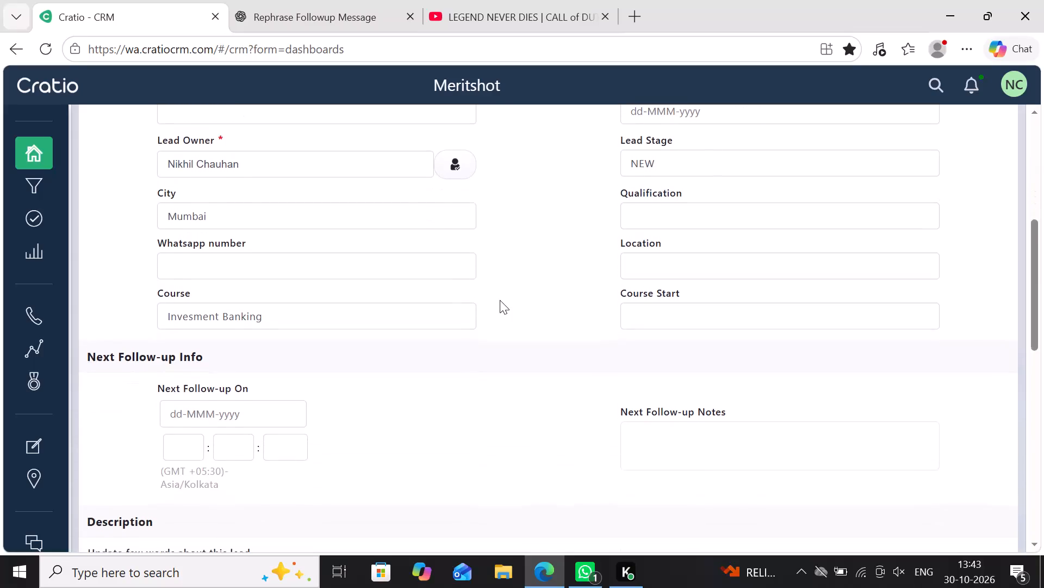
# Review Sakshi's lead record from the lead details through the follow-up, description and source information.
pyautogui.scroll(-2, 498, 279)
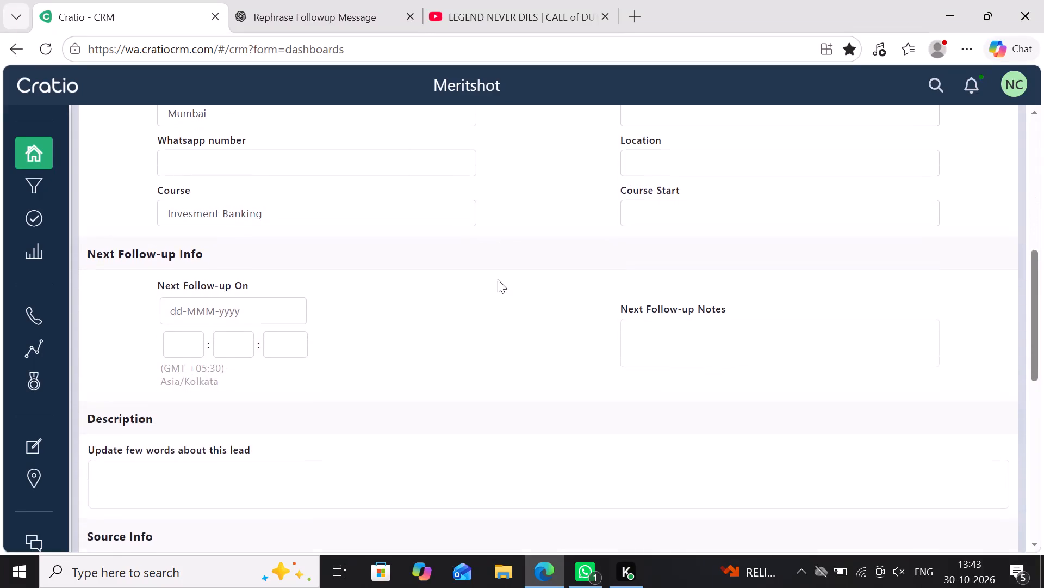
pyautogui.scroll(-13, 498, 279)
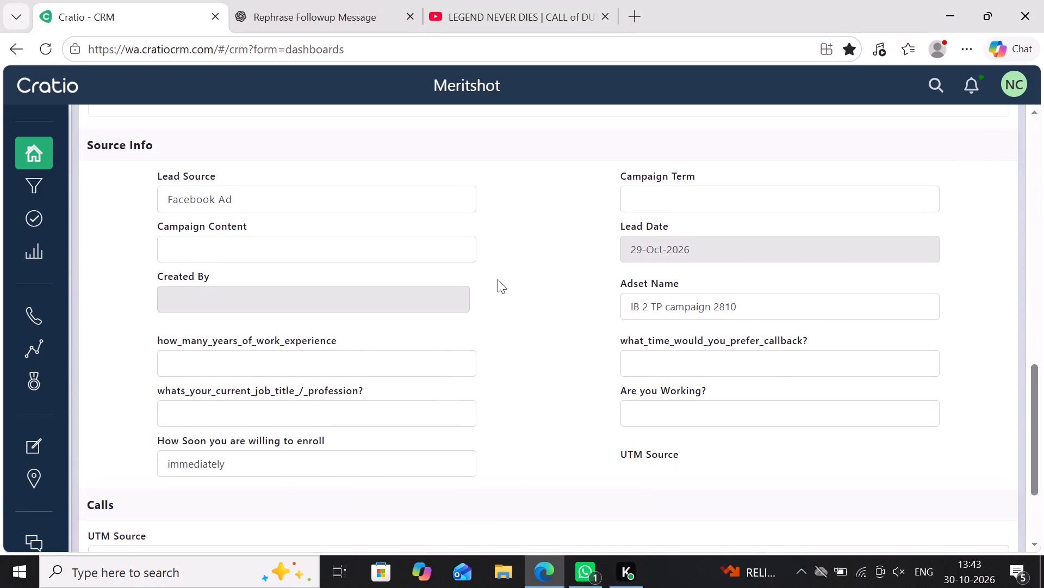
pyautogui.scroll(-3, 498, 279)
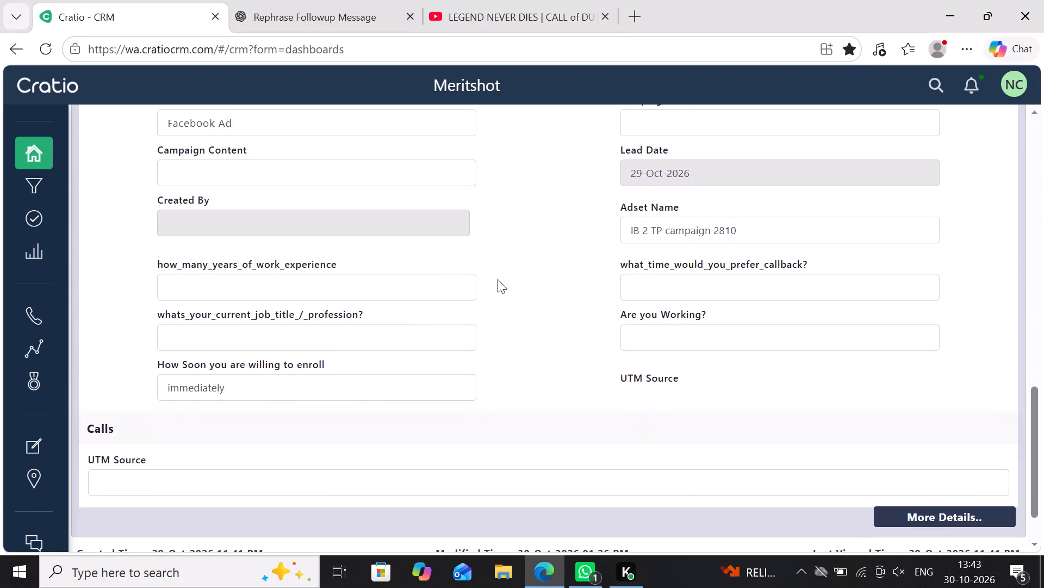
pyautogui.scroll(-8, 498, 275)
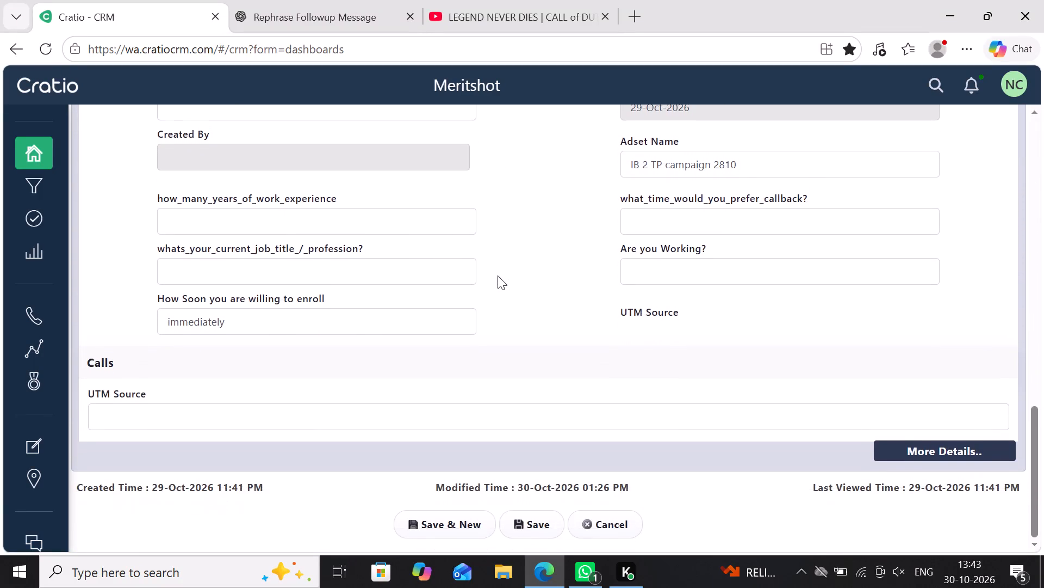
pyautogui.scroll(19, 498, 275)
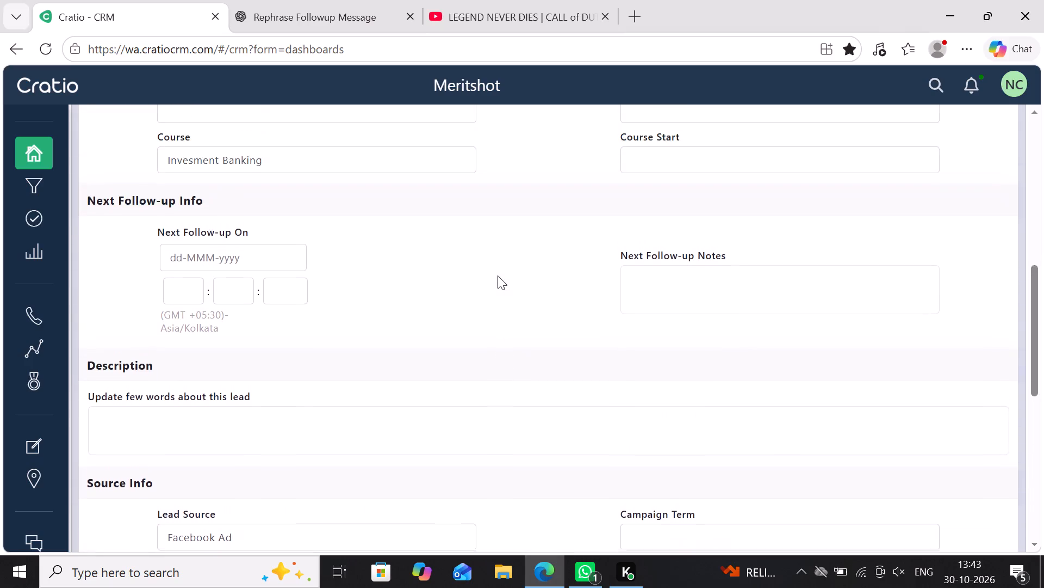
pyautogui.scroll(7, 498, 275)
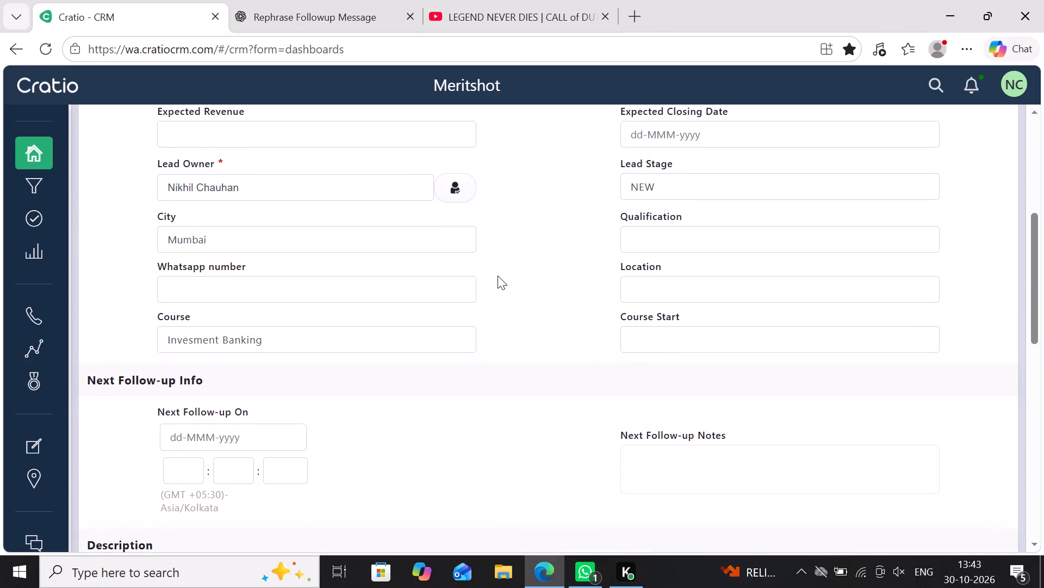
pyautogui.scroll(2, 498, 275)
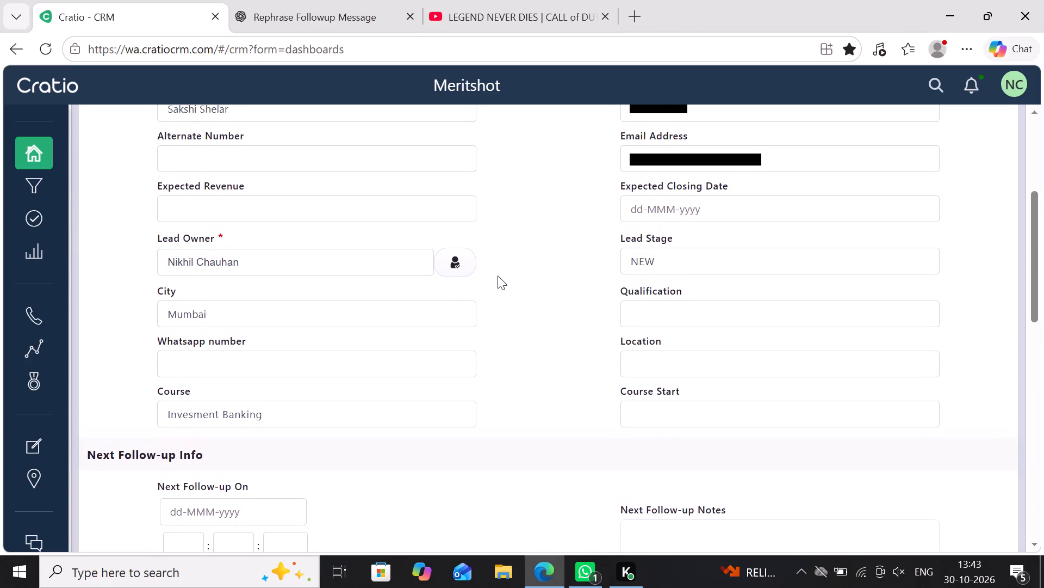
pyautogui.scroll(1, 498, 275)
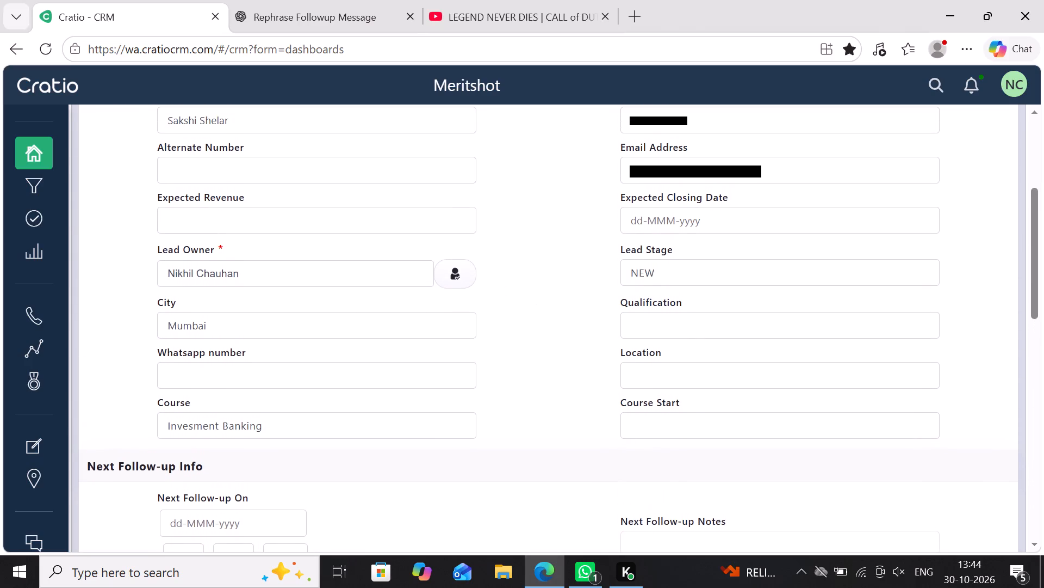
pyautogui.click(662, 542)
pyautogui.write('hdfc bank')
pyautogui.write('///')
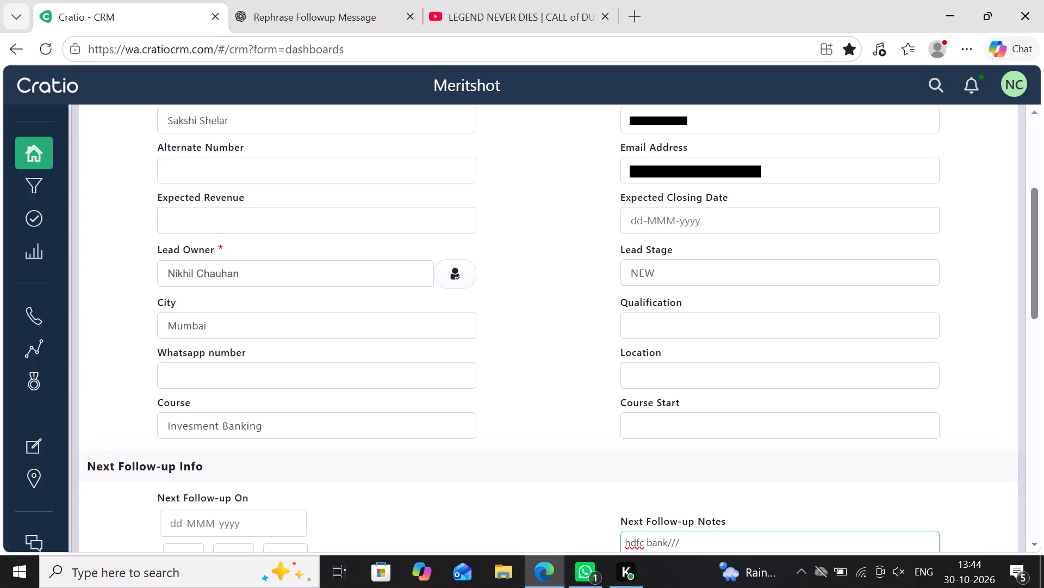
pyautogui.write('coordinator')
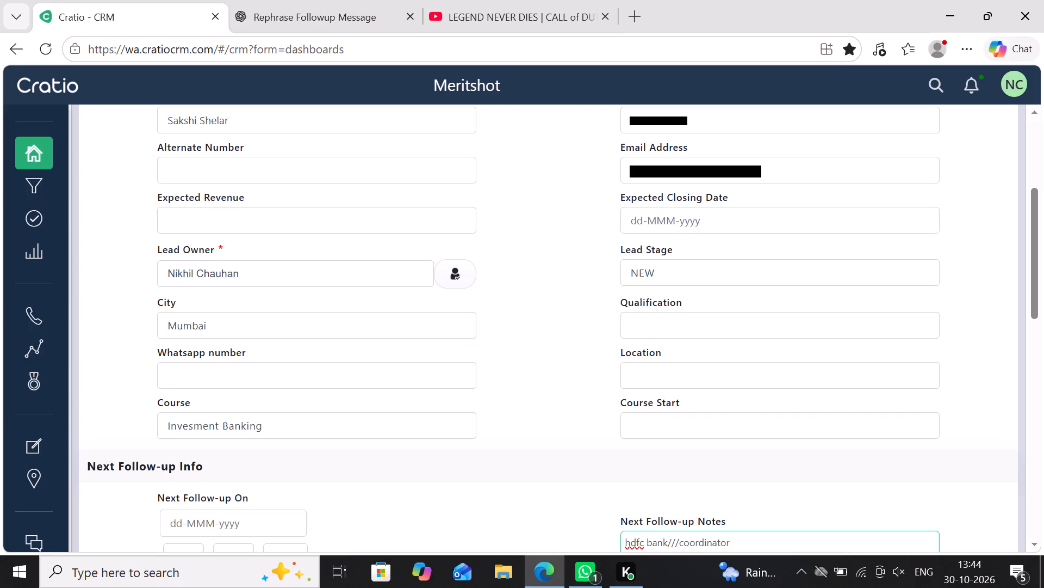
pyautogui.write('//')
pyautogui.press('7')
pyautogui.write('yrs//')
pyautogui.write('4.7 lpa')
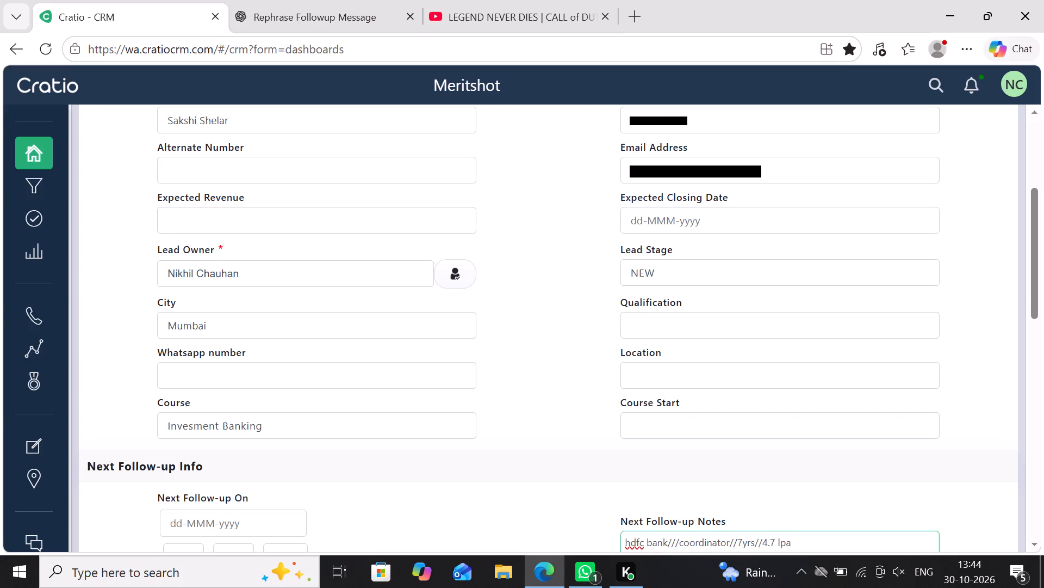
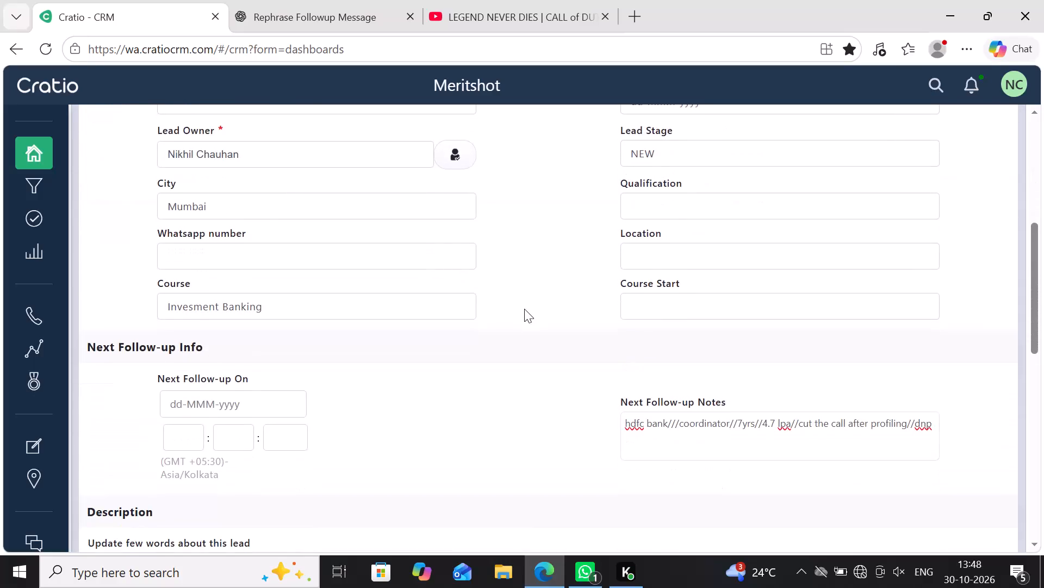
# Save Sakshi's lead record with its current Next Follow-up Notes.
pyautogui.scroll(20, 524, 309)
pyautogui.scroll(20, 524, 309)
pyautogui.scroll(1, 524, 309)
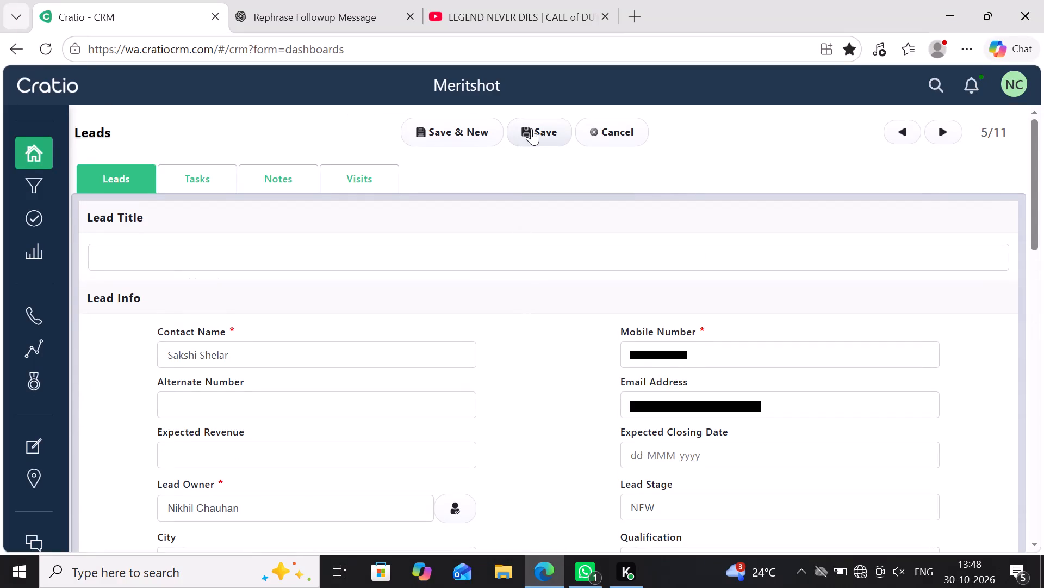
pyautogui.click(532, 128)
pyautogui.click(532, 128)
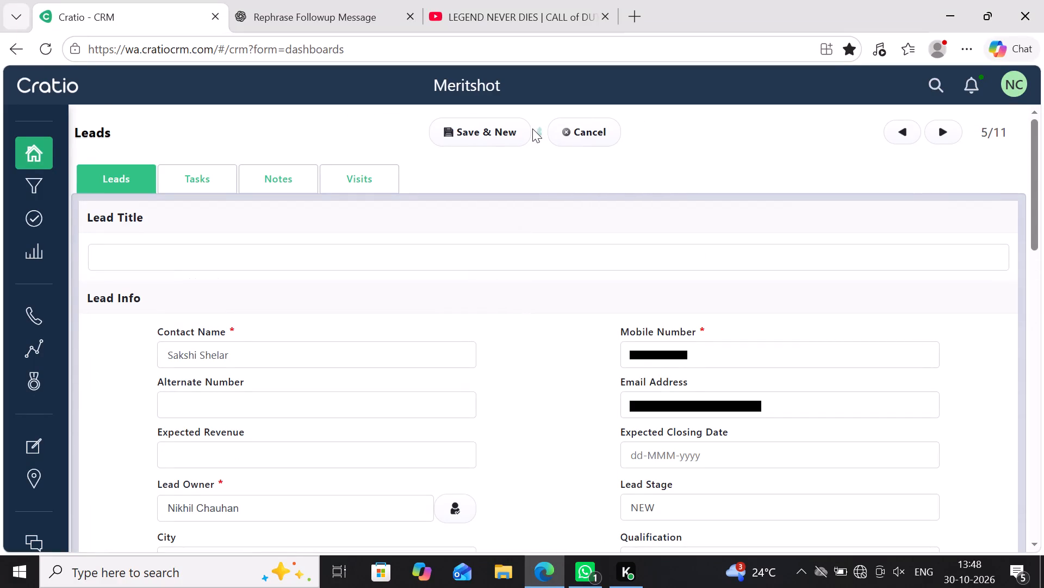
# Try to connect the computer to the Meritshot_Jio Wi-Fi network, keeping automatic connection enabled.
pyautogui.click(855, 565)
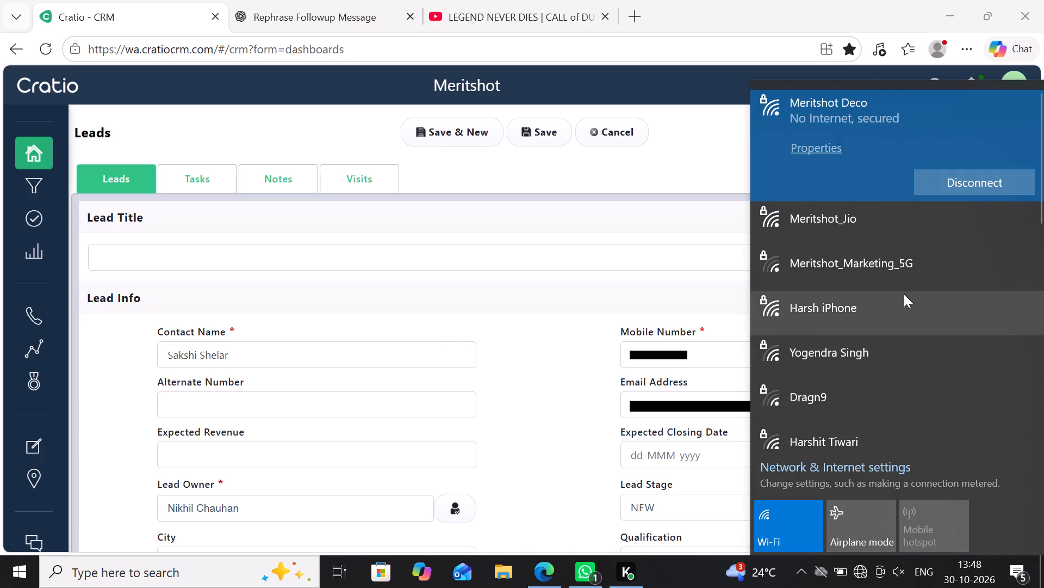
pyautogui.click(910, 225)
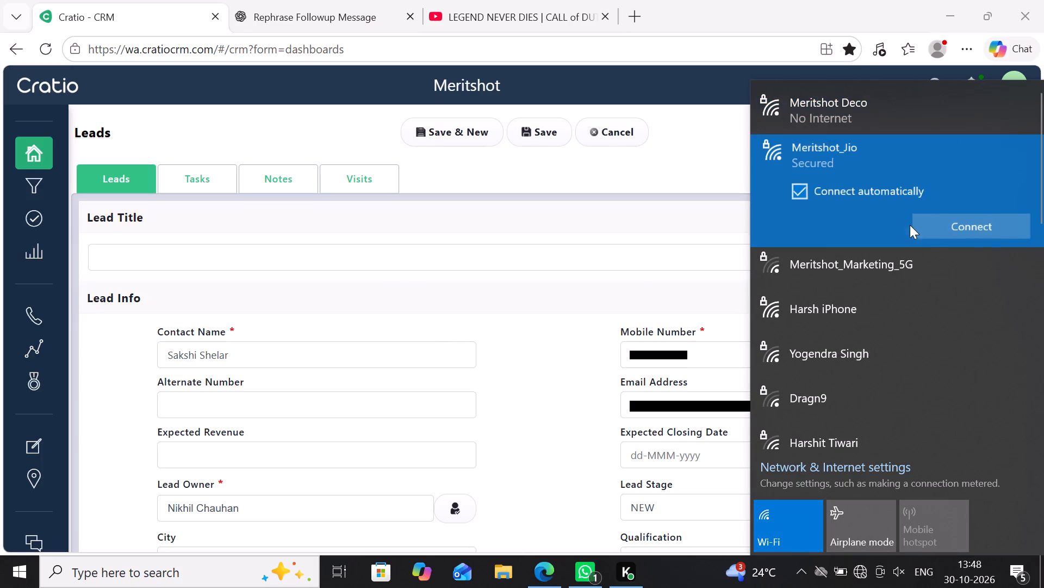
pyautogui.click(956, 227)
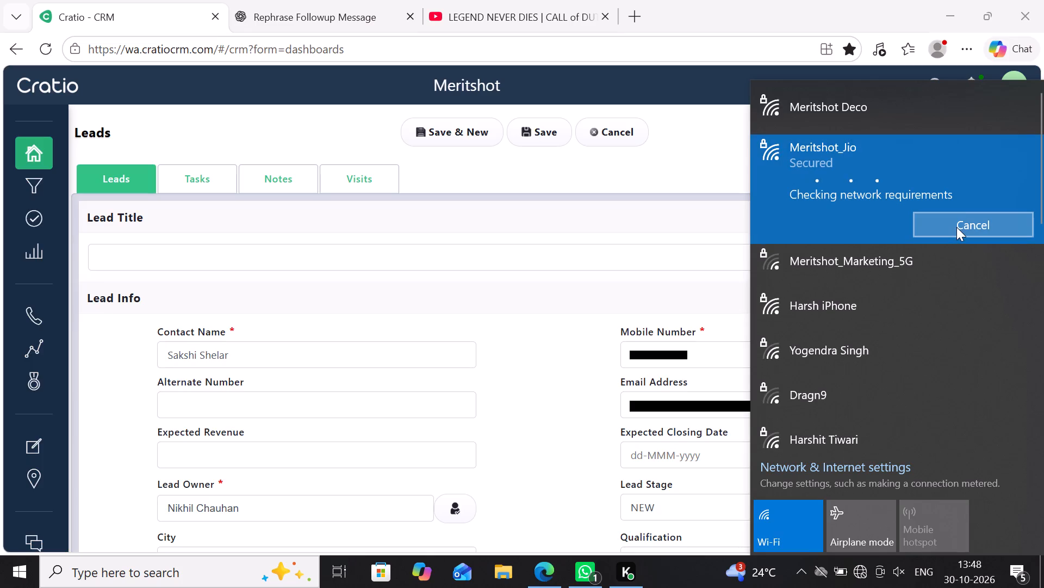
# Connect the computer to the Harsh iPhone Wi-Fi network, keeping automatic connection enabled.
pyautogui.click(847, 309)
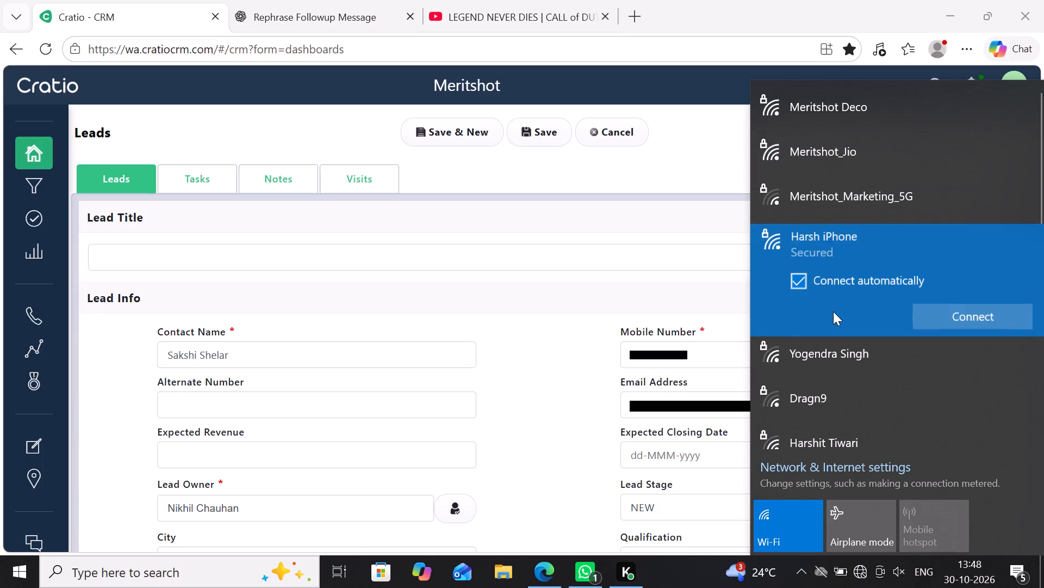
pyautogui.click(941, 313)
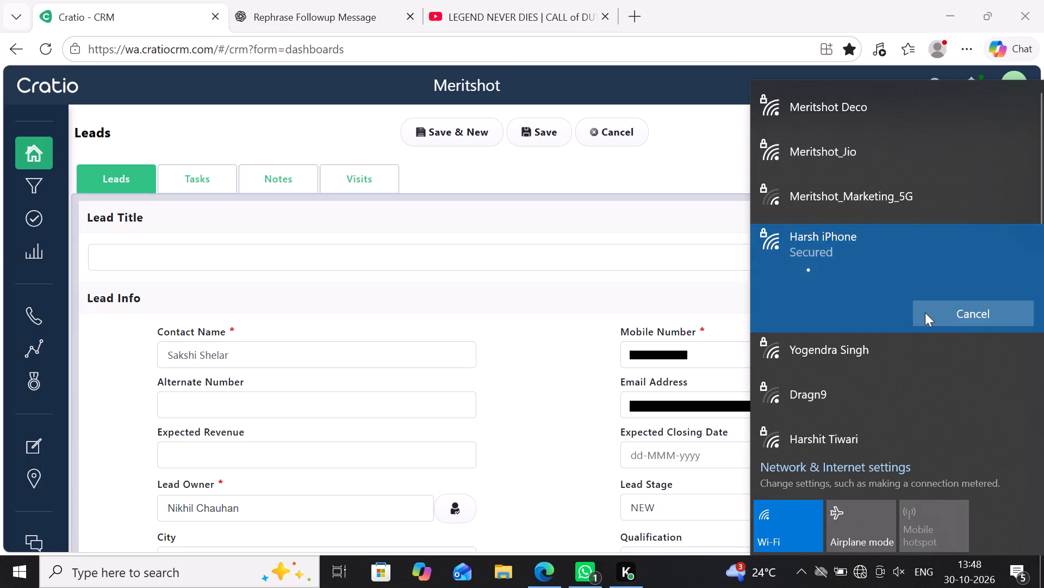
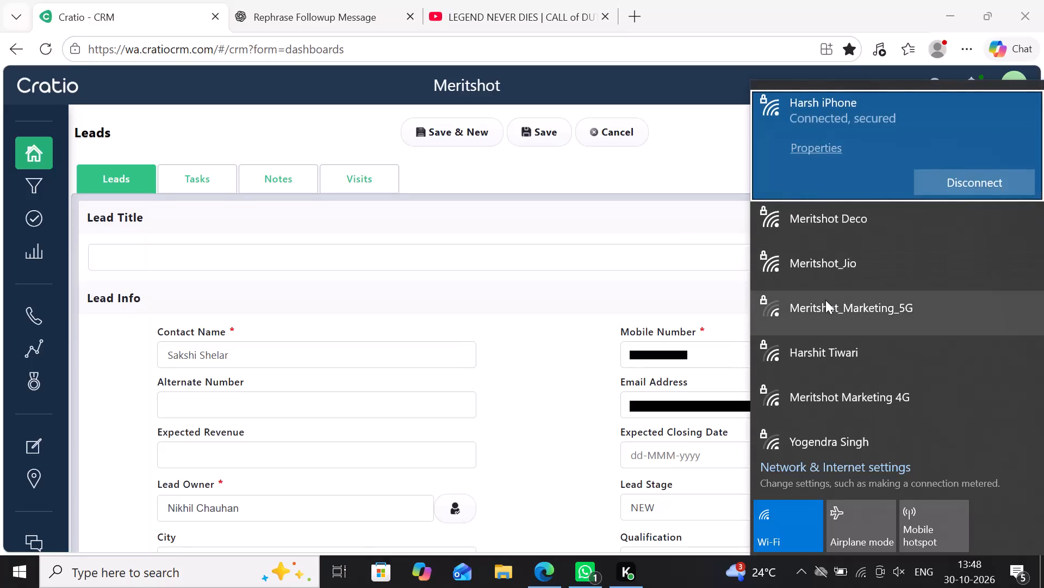
# Close the Wi-Fi network list and return to Sakshi's open lead record.
pyautogui.click(666, 225)
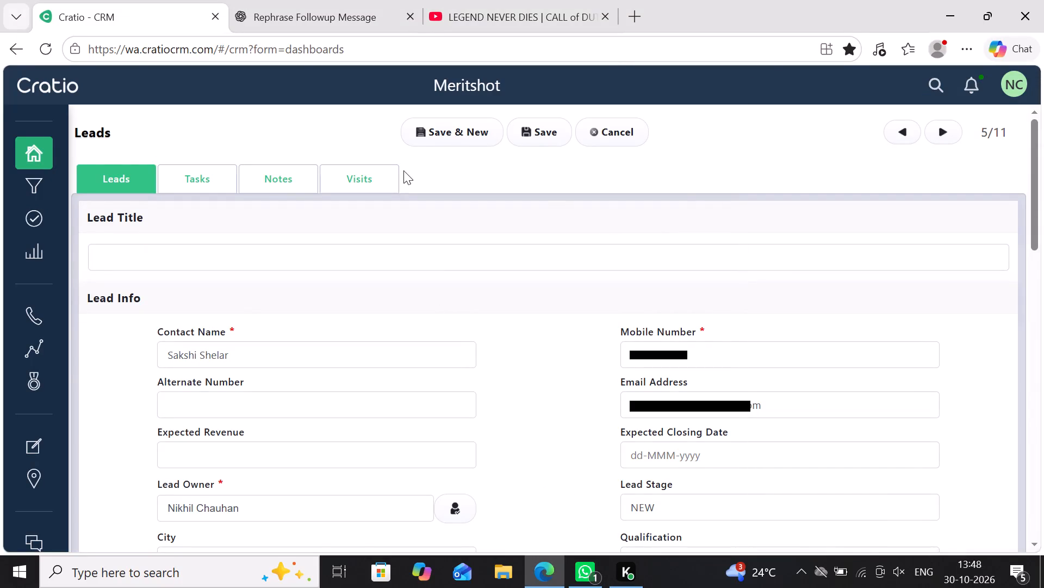
# Skip back briefly in the Call of Duty video on YouTube and return to Sakshi's lead in Cratio CRM.
pyautogui.click(494, 0)
pyautogui.press('Left')
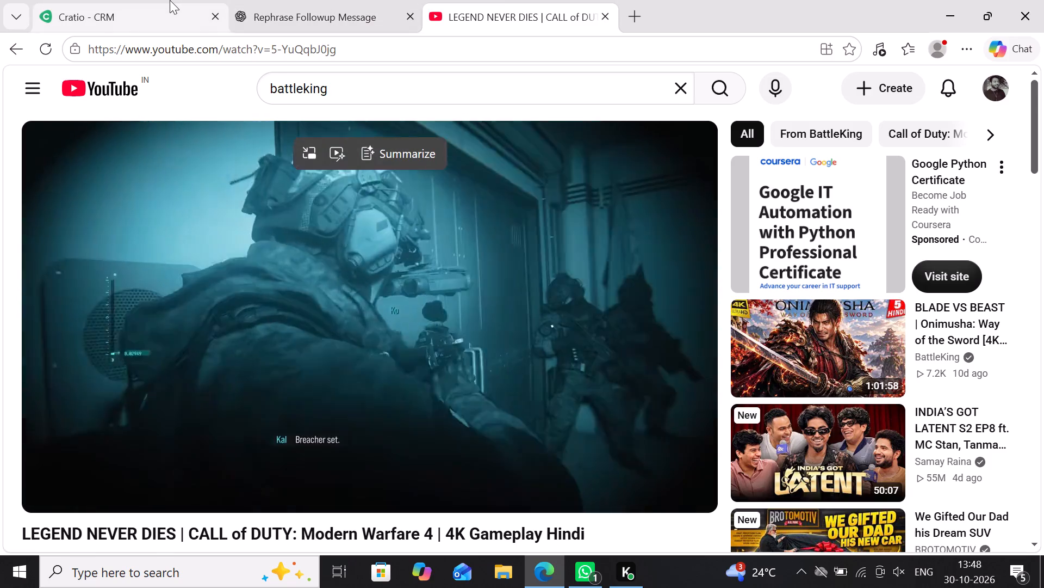
pyautogui.click(170, 0)
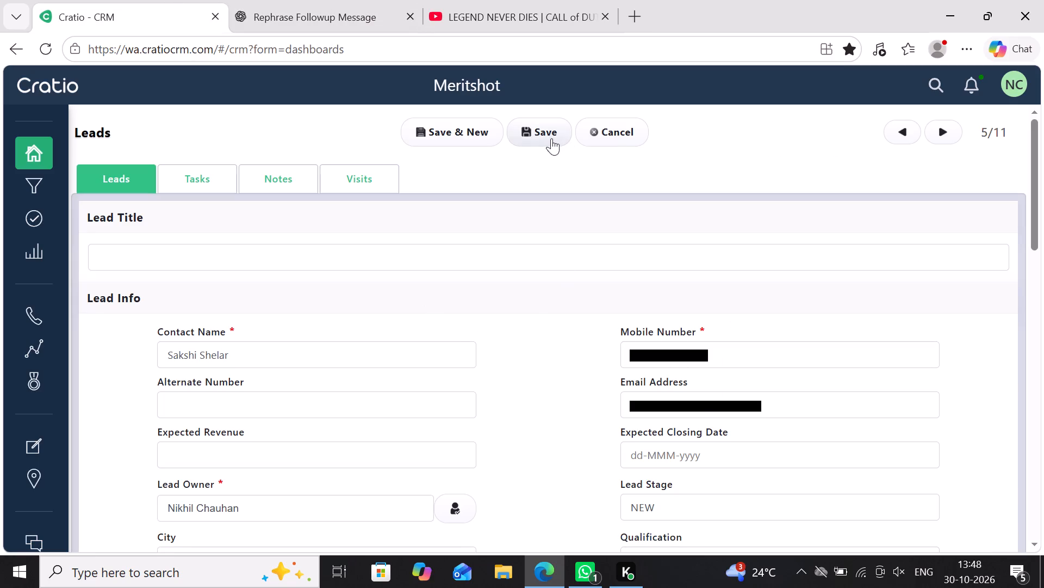
# Save Sakshi's lead record and return to the New Leads list.
pyautogui.scroll(-13, 562, 347)
pyautogui.scroll(20, 562, 347)
pyautogui.scroll(20, 562, 347)
pyautogui.scroll(9, 562, 347)
pyautogui.click(539, 138)
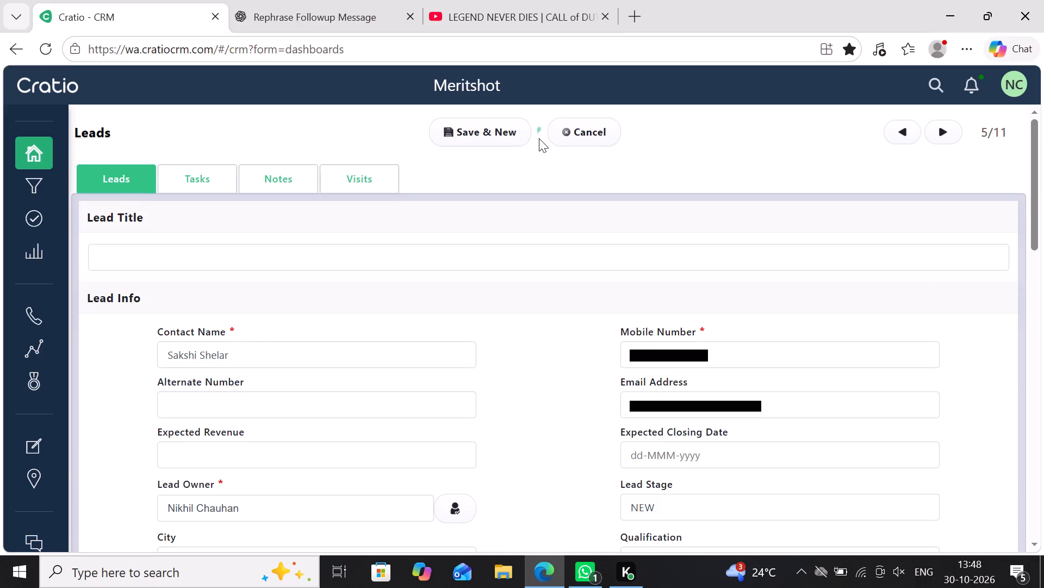
pyautogui.click(485, 132)
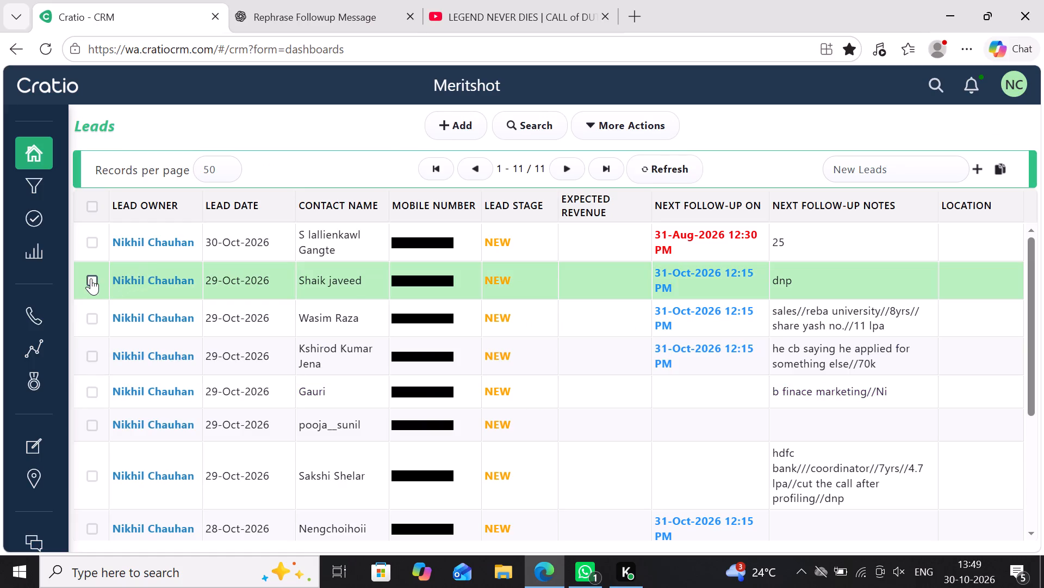
# Select Shaik's, Wasim's and Kshirod's leads and set their Lead Stage to CONTACTED in a mass edit.
pyautogui.click(91, 278)
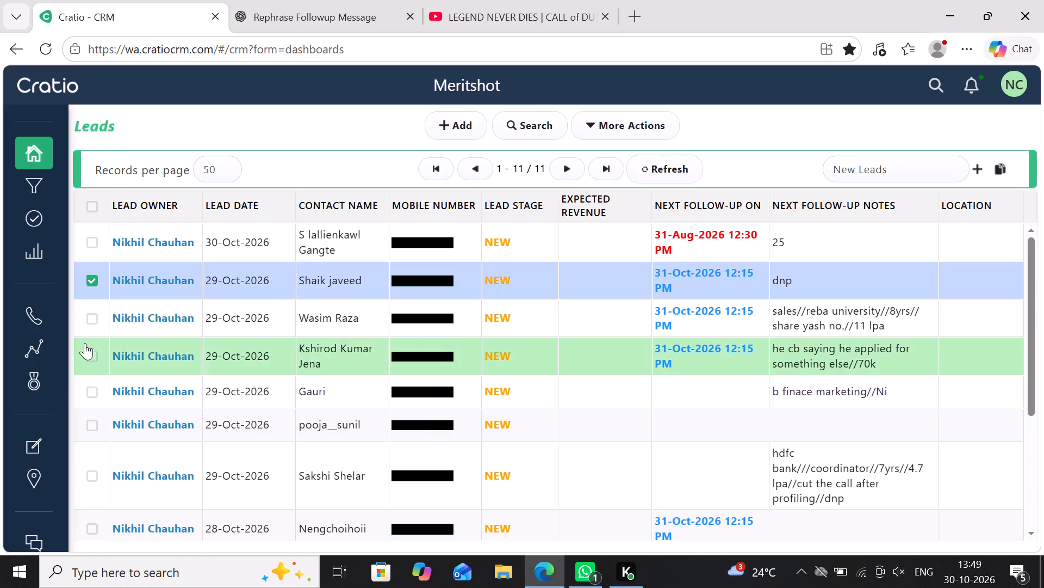
pyautogui.click(90, 321)
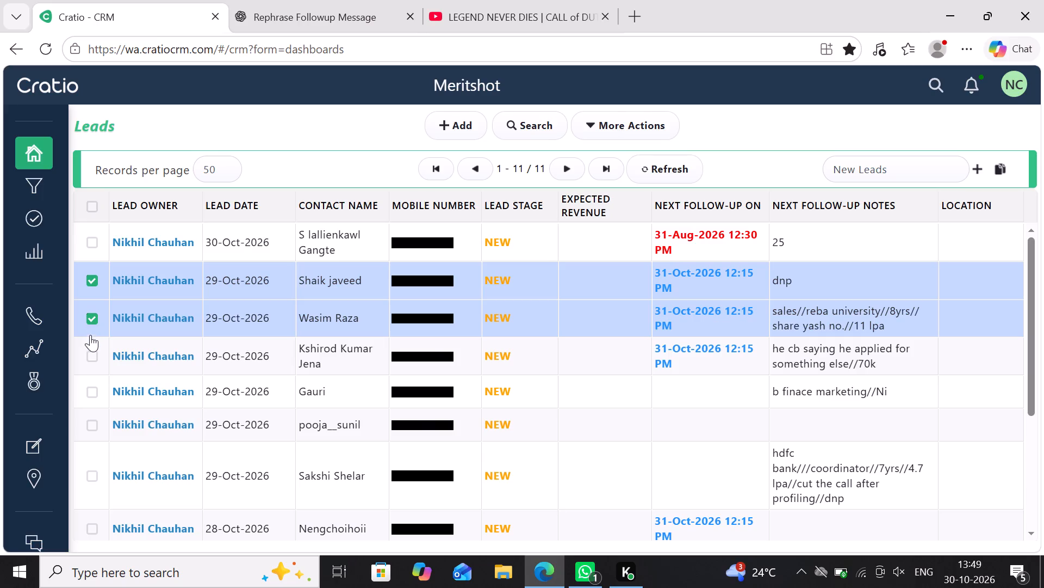
pyautogui.click(95, 353)
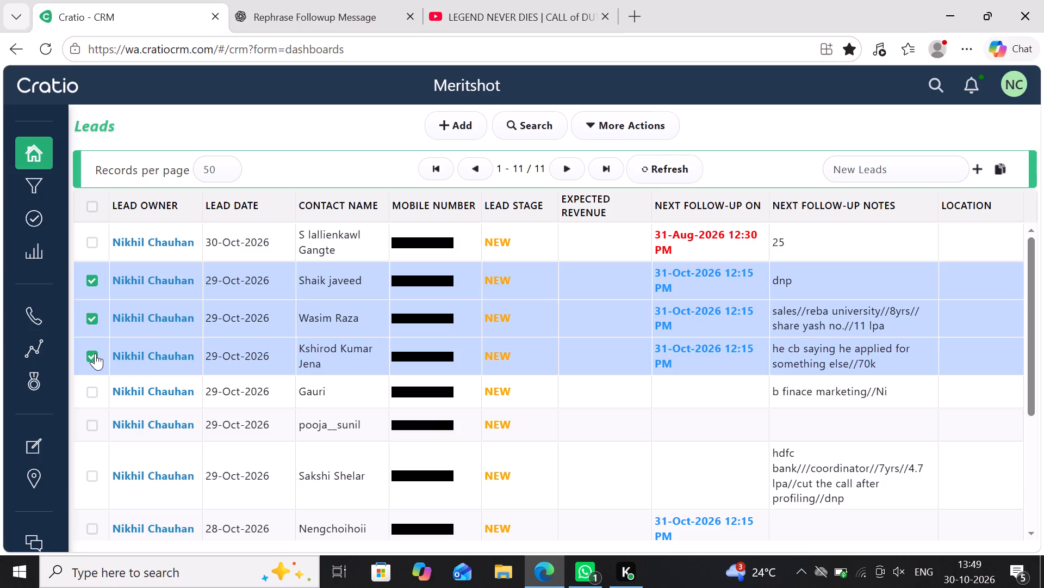
pyautogui.scroll(-7, 96, 353)
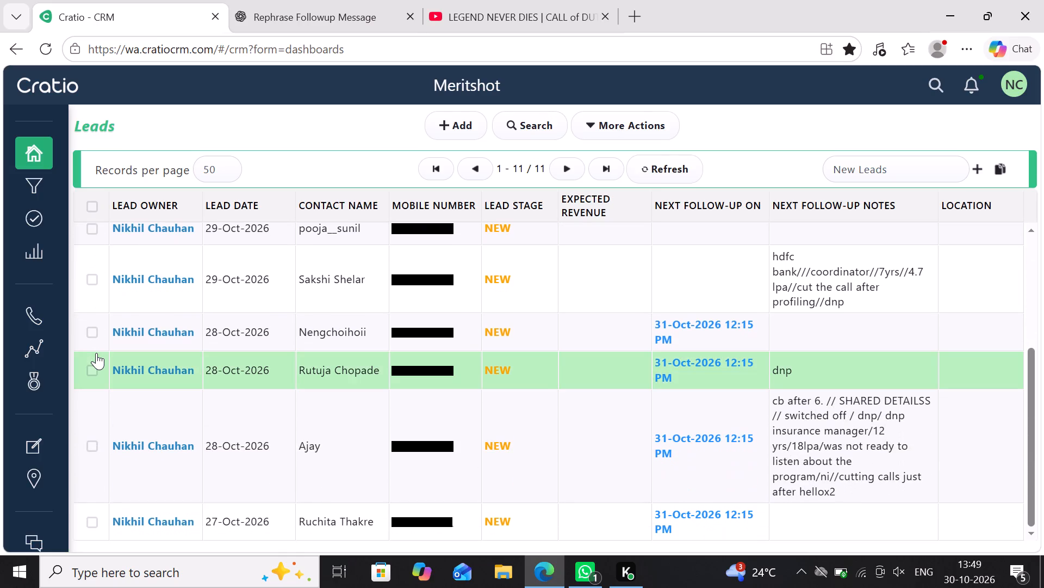
pyautogui.scroll(-6, 96, 353)
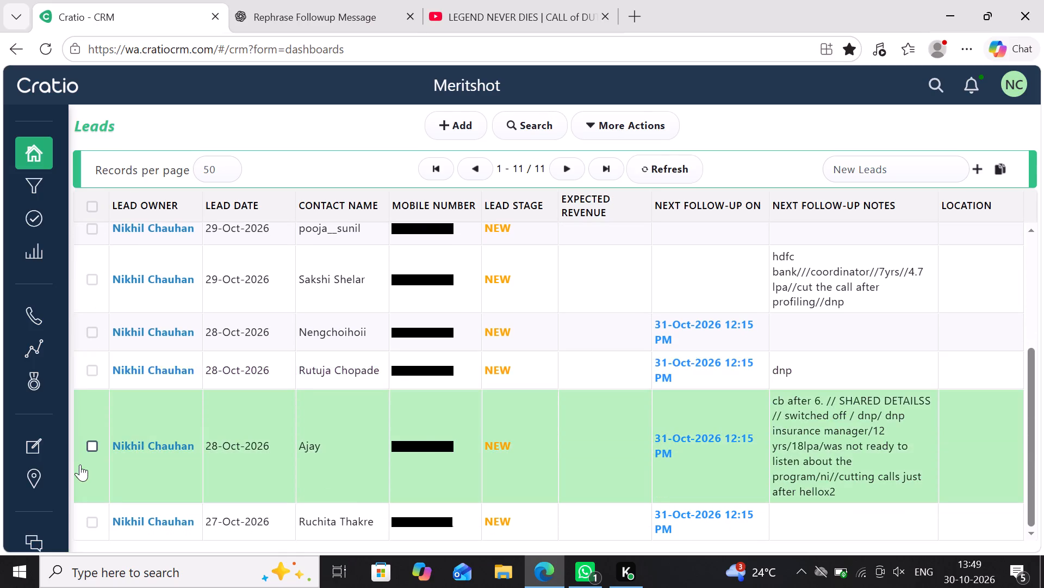
pyautogui.scroll(11, 122, 297)
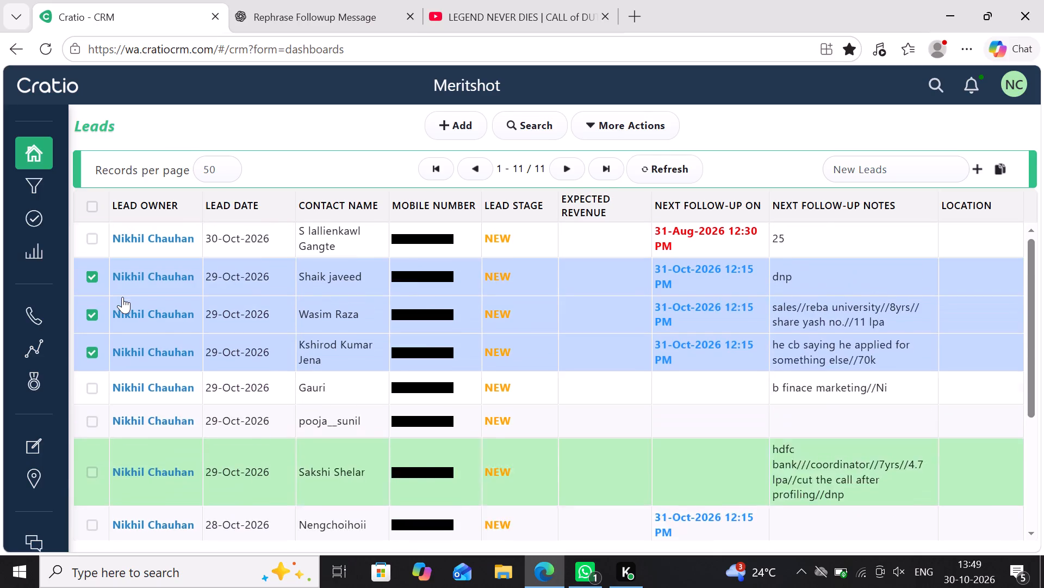
pyautogui.scroll(20, 122, 297)
pyautogui.scroll(2, 122, 297)
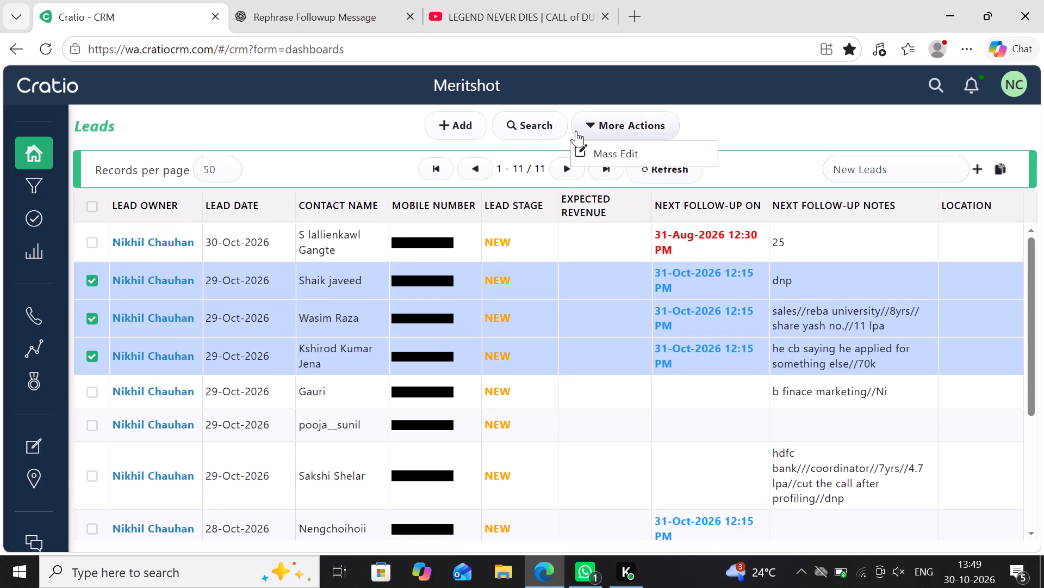
pyautogui.click(611, 149)
pyautogui.click(548, 181)
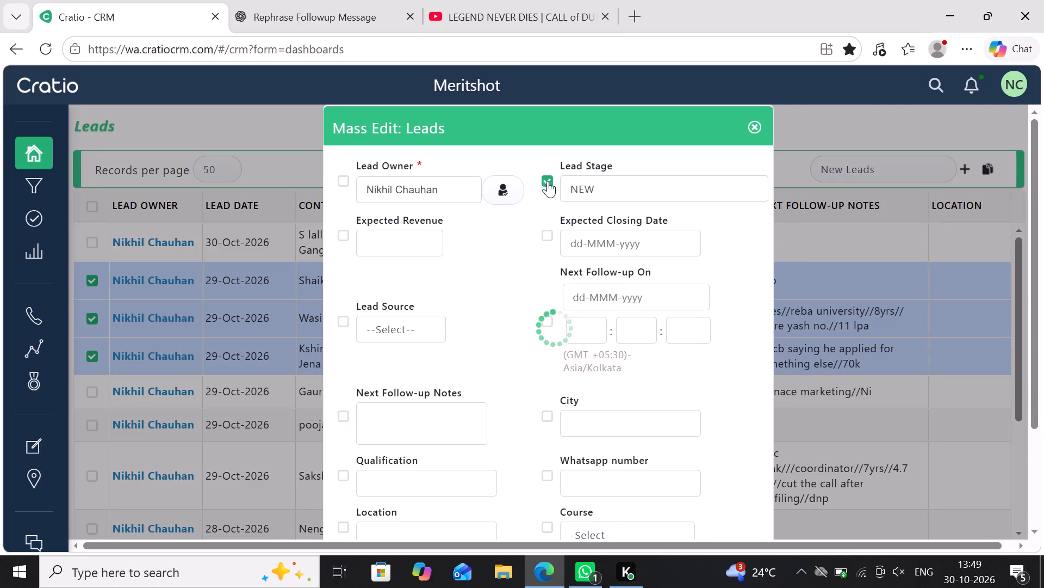
pyautogui.click(595, 184)
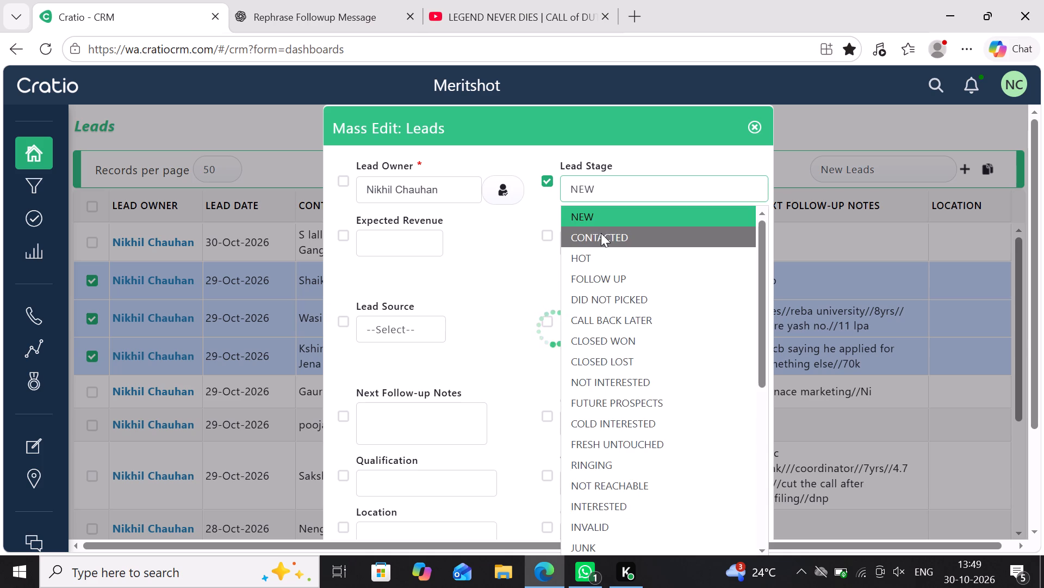
pyautogui.click(601, 234)
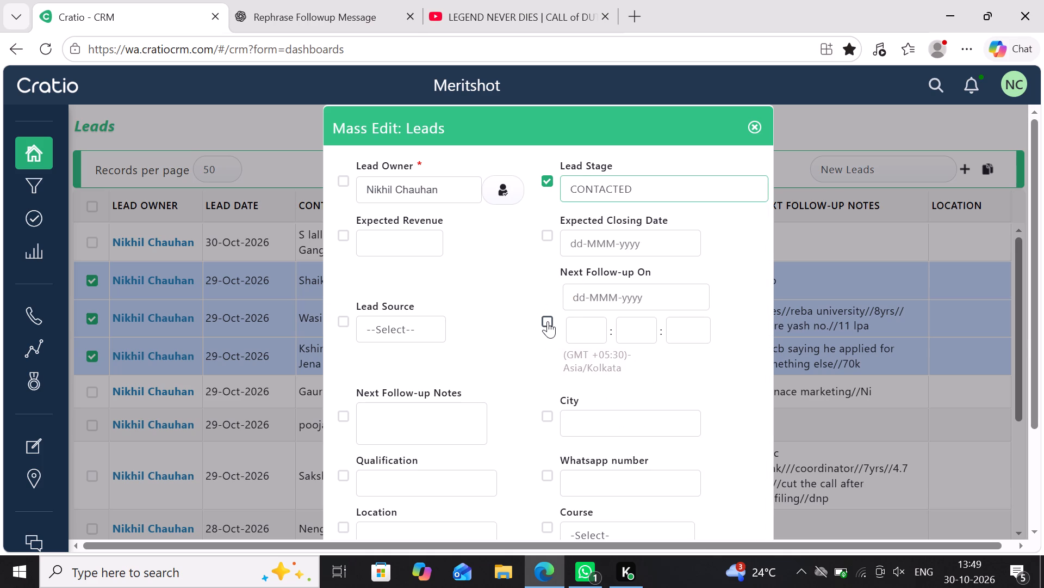
# Set Next Follow-up On to 10-Nov-2026, 10:00 PM for the three selected leads and save the mass edit.
pyautogui.click(549, 316)
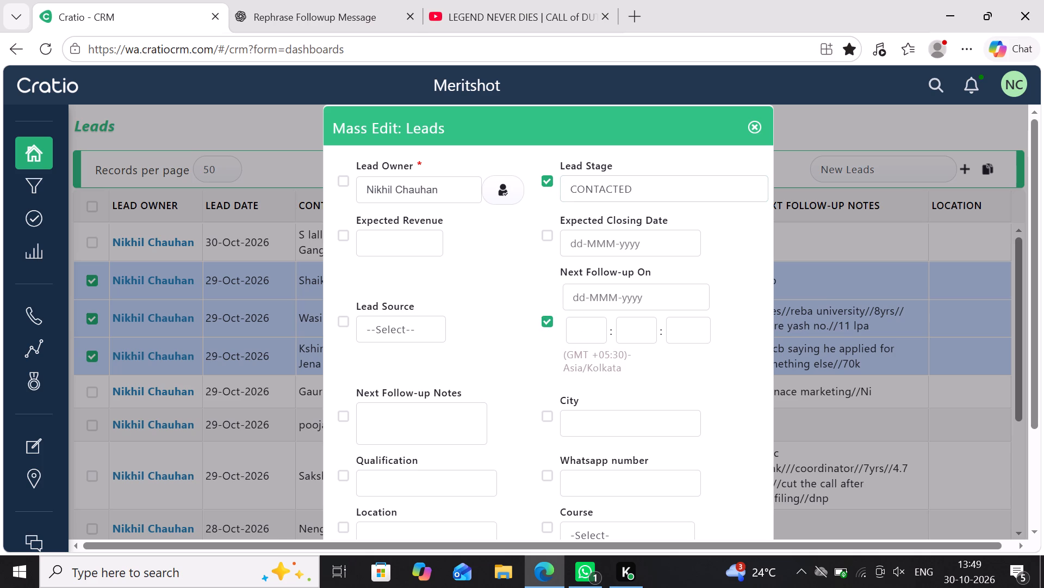
pyautogui.click(600, 301)
pyautogui.scroll(-6, 640, 410)
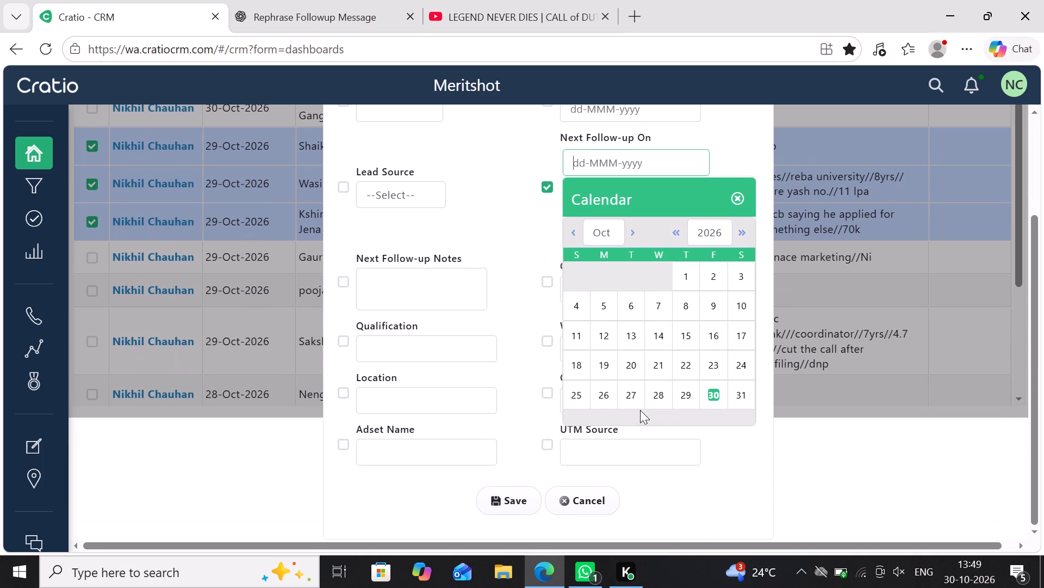
pyautogui.click(635, 232)
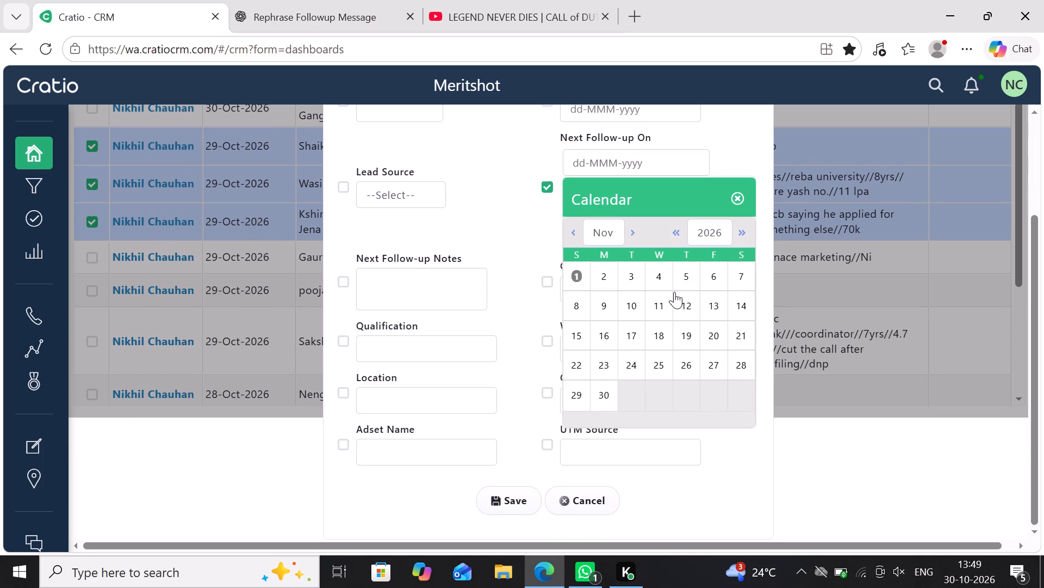
pyautogui.click(630, 306)
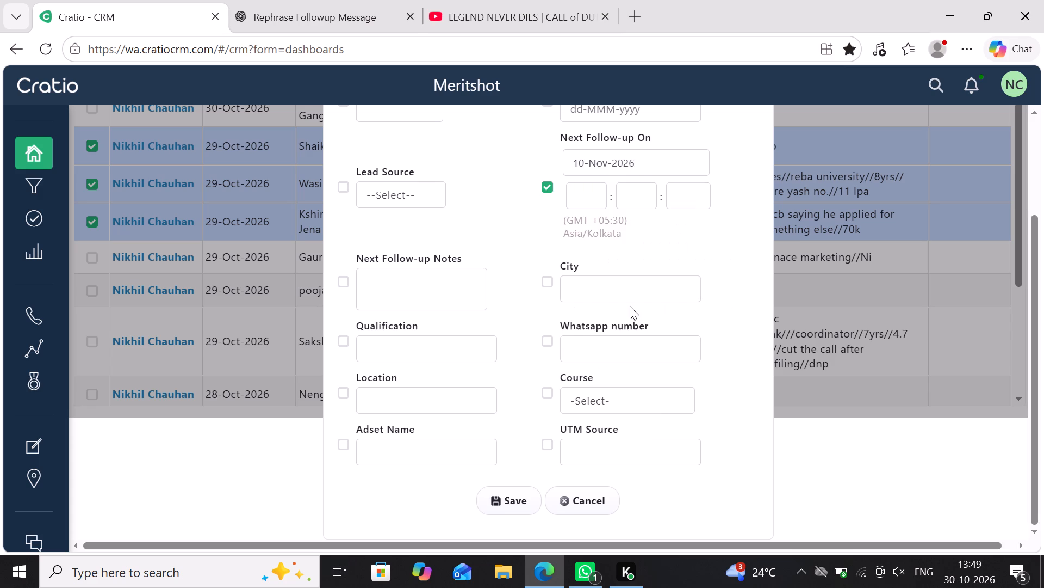
pyautogui.click(586, 195)
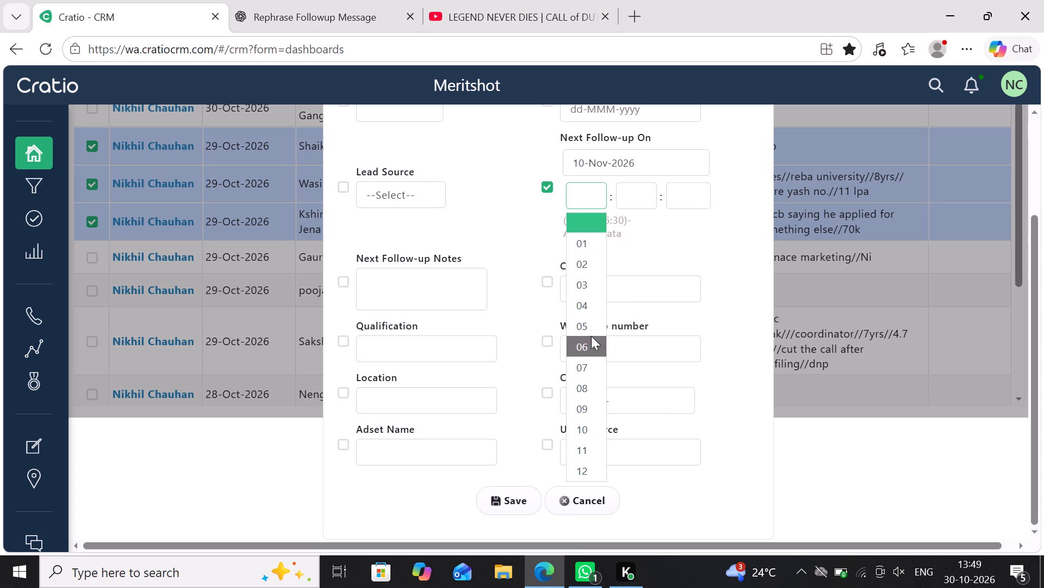
pyautogui.click(582, 424)
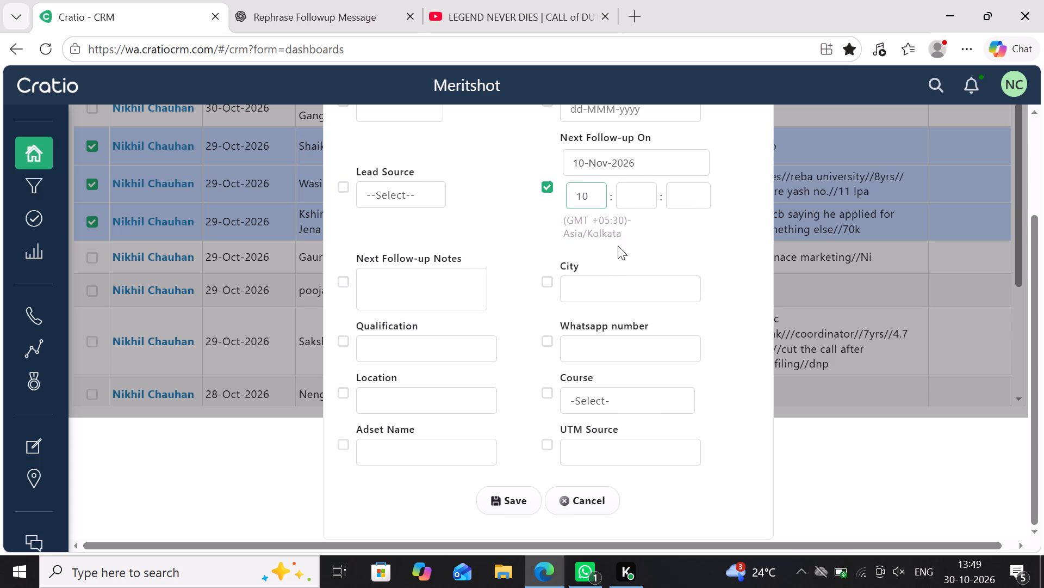
pyautogui.click(631, 199)
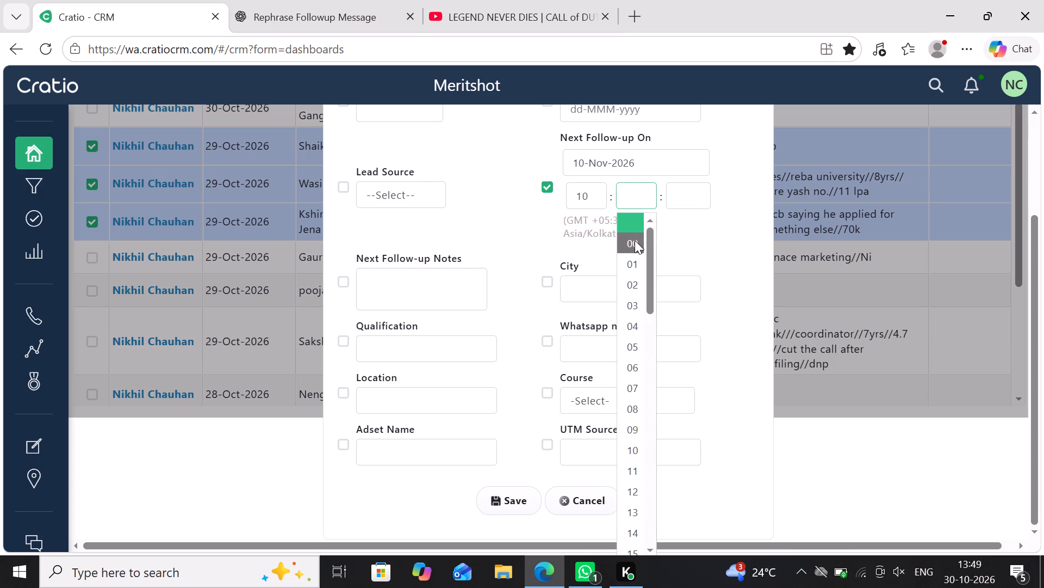
pyautogui.click(635, 240)
pyautogui.click(688, 198)
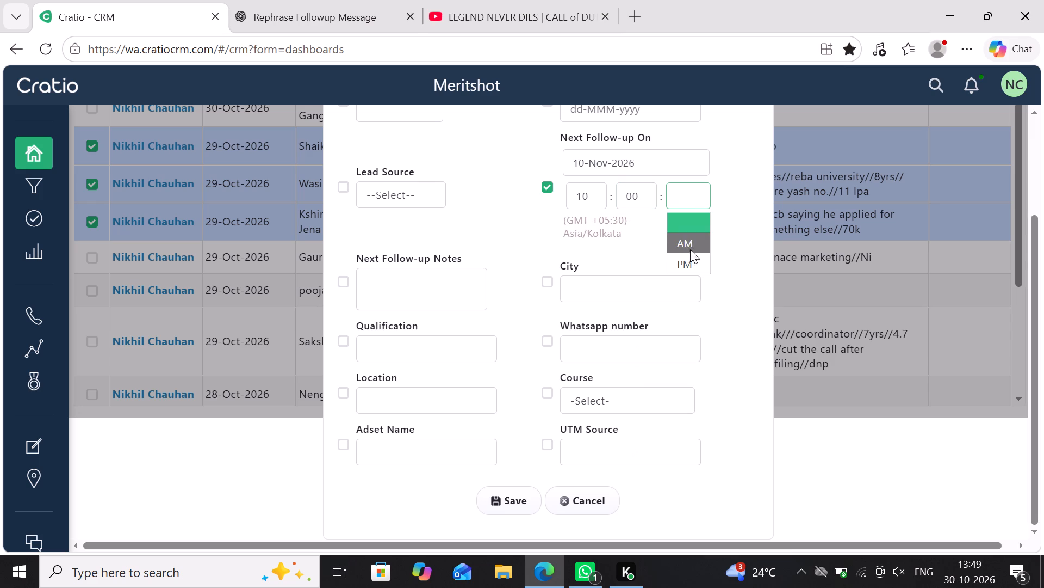
pyautogui.click(690, 259)
pyautogui.scroll(-4, 690, 257)
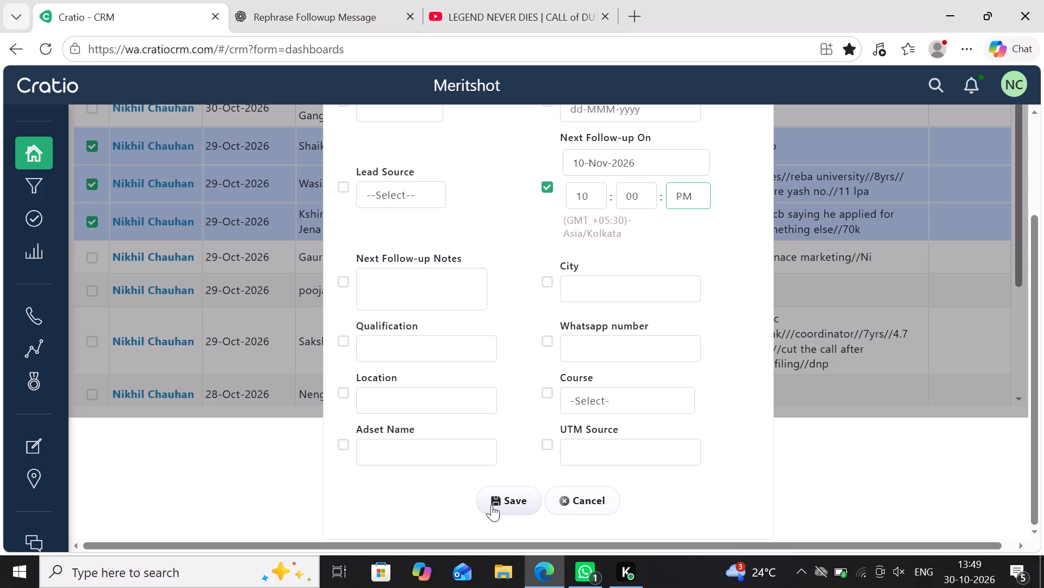
pyautogui.click(495, 504)
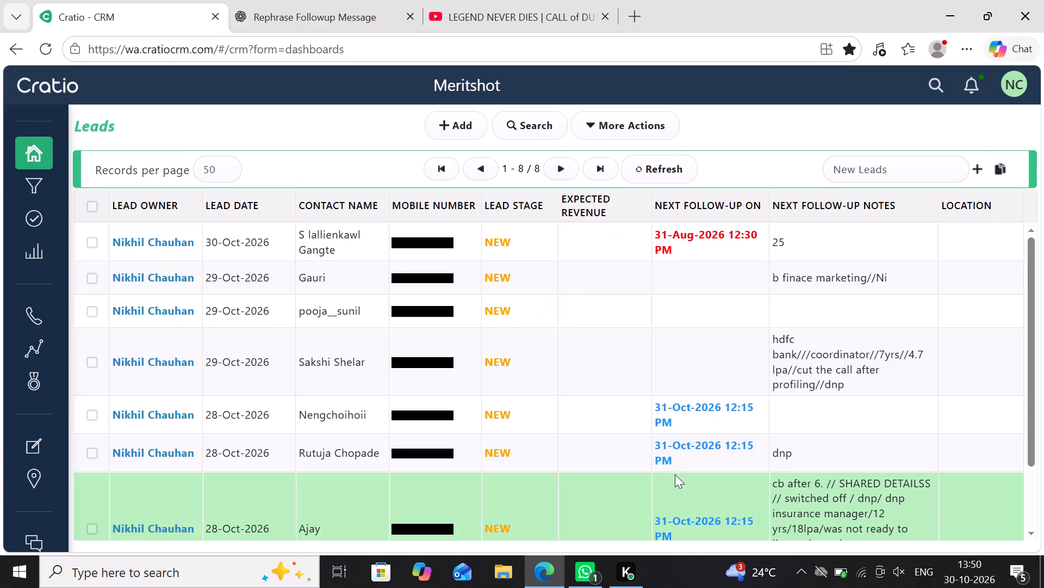
# Look through the remaining new leads and refresh the list.
pyautogui.scroll(-5, 626, 340)
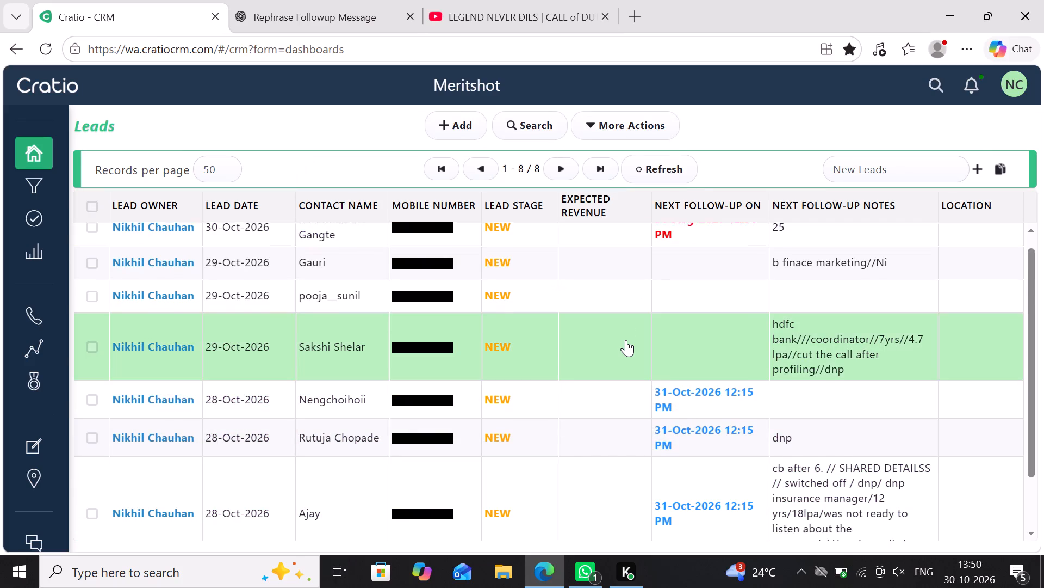
pyautogui.scroll(-20, 626, 340)
pyautogui.scroll(-3, 626, 340)
pyautogui.scroll(20, 626, 340)
pyautogui.scroll(2, 626, 340)
pyautogui.click(672, 171)
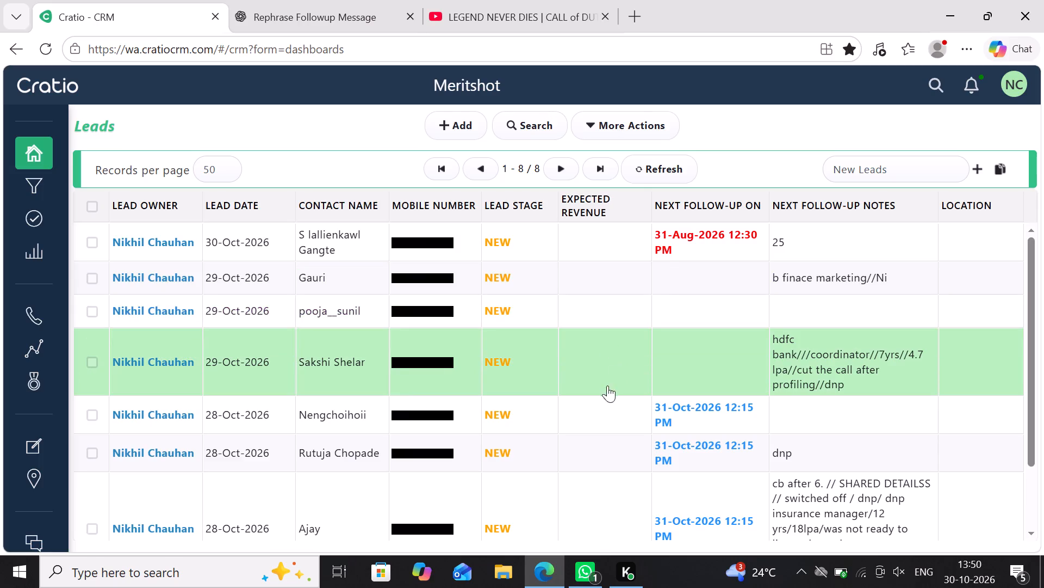
# Open Nengchoihoii's lead record from the New Leads list.
pyautogui.click(610, 405)
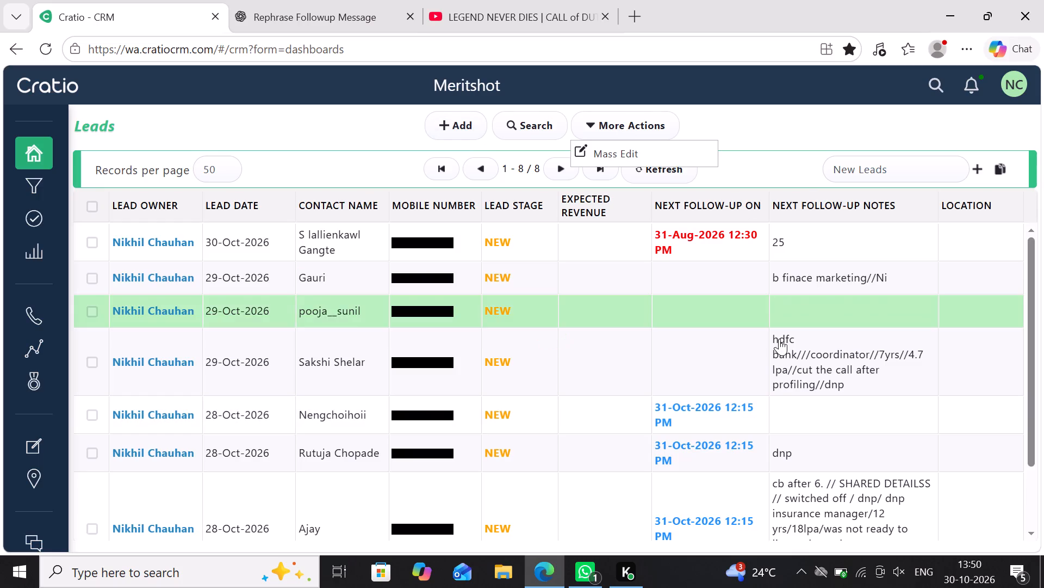
# Check the list of available Wi-Fi networks and return to the opened lead record.
pyautogui.click(867, 575)
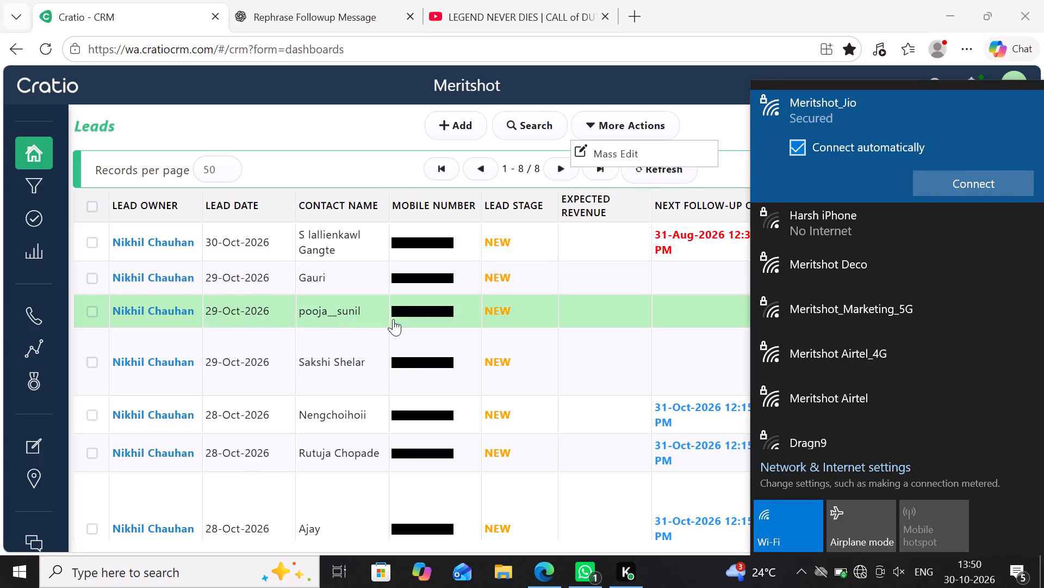
pyautogui.click(569, 417)
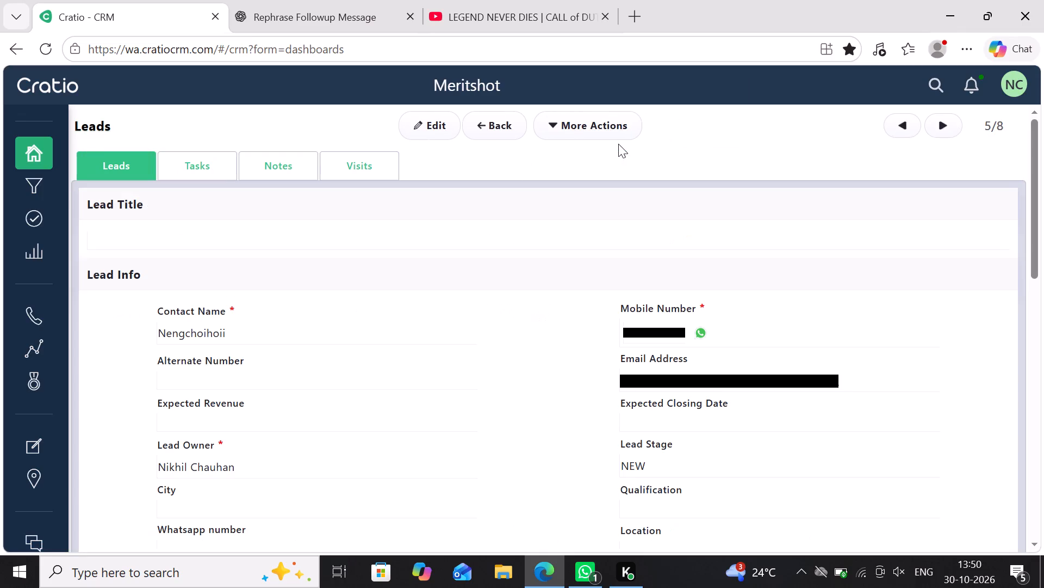
pyautogui.click(431, 116)
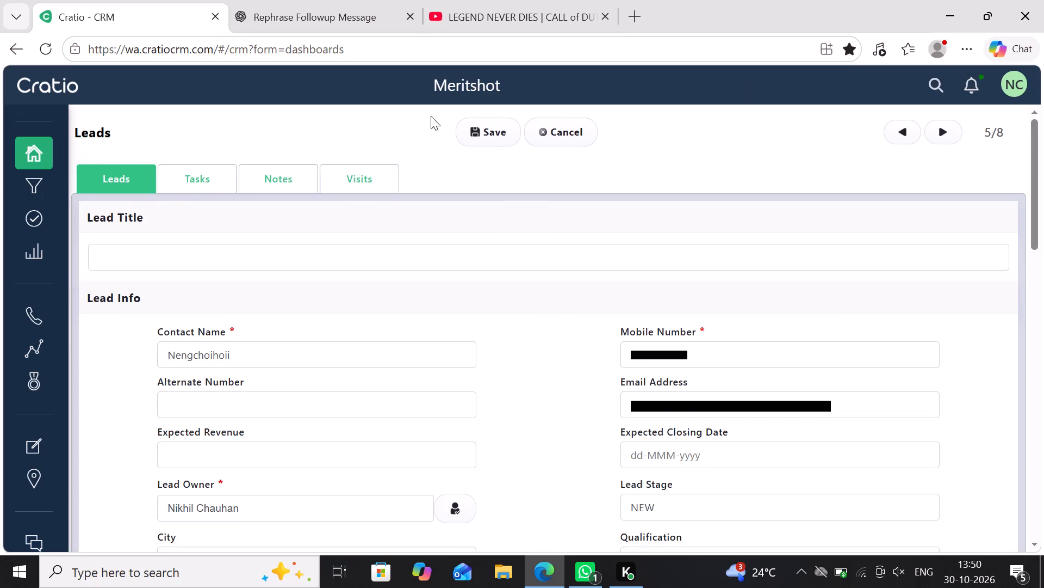
pyautogui.click(647, 504)
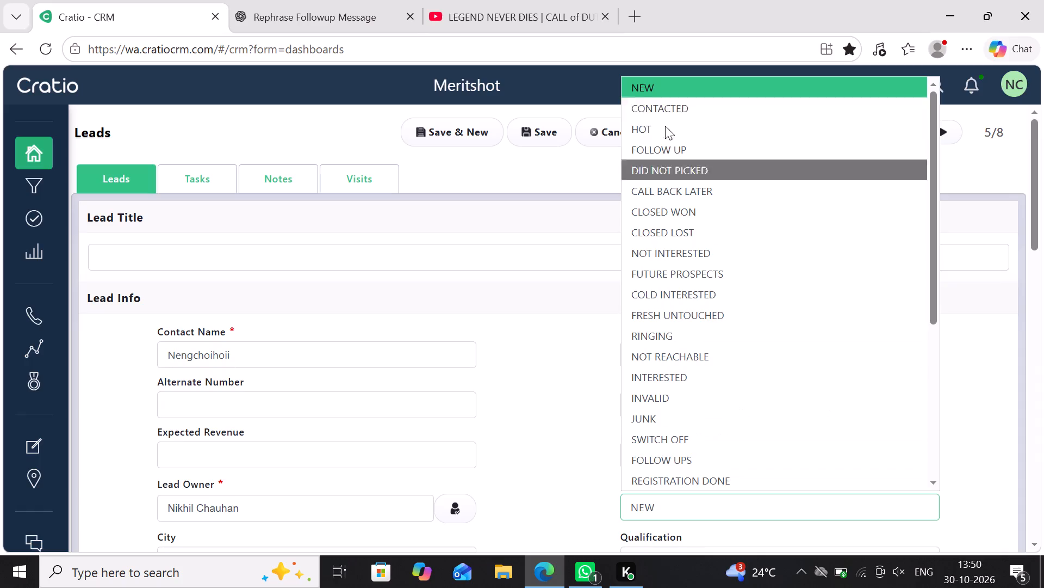
pyautogui.click(666, 232)
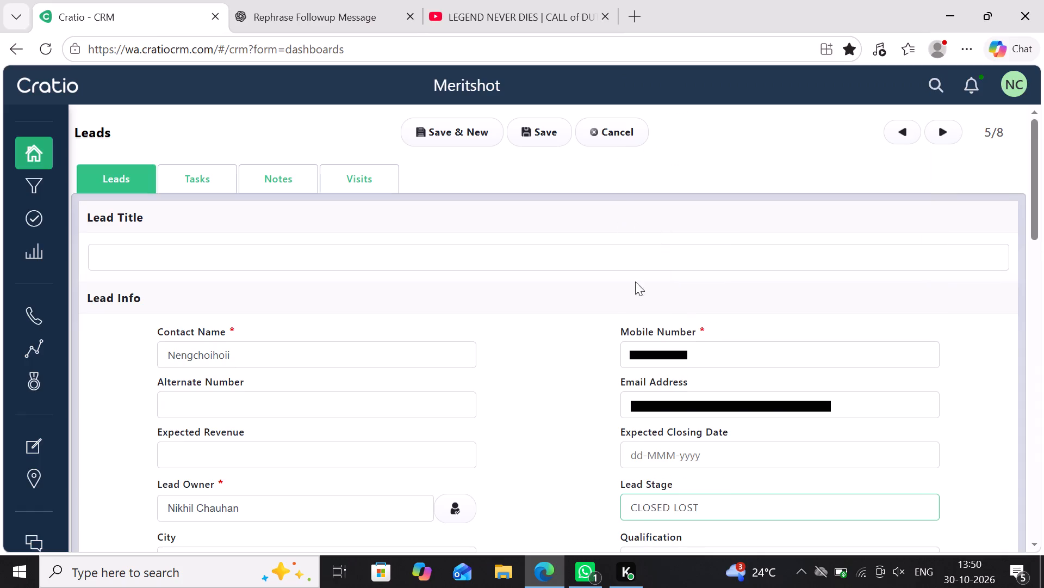
# Enter "NA-Ni" in Nengchoihoii's Next Follow-up Notes, save the lead and return to the New Leads list.
pyautogui.scroll(-17, 565, 413)
pyautogui.scroll(20, 565, 413)
pyautogui.scroll(11, 565, 413)
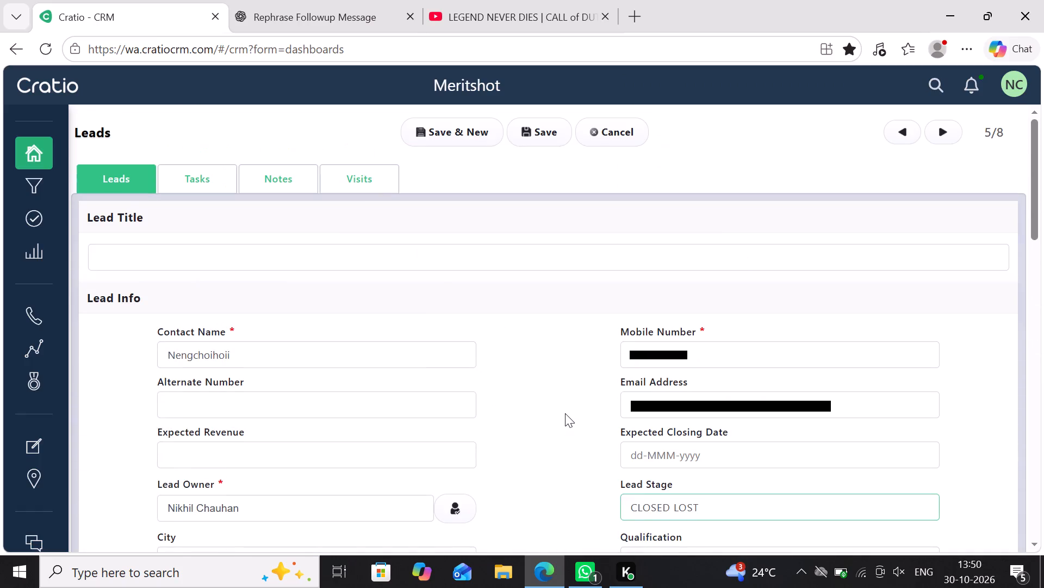
pyautogui.scroll(20, 565, 413)
pyautogui.scroll(8, 565, 413)
pyautogui.scroll(-14, 538, 345)
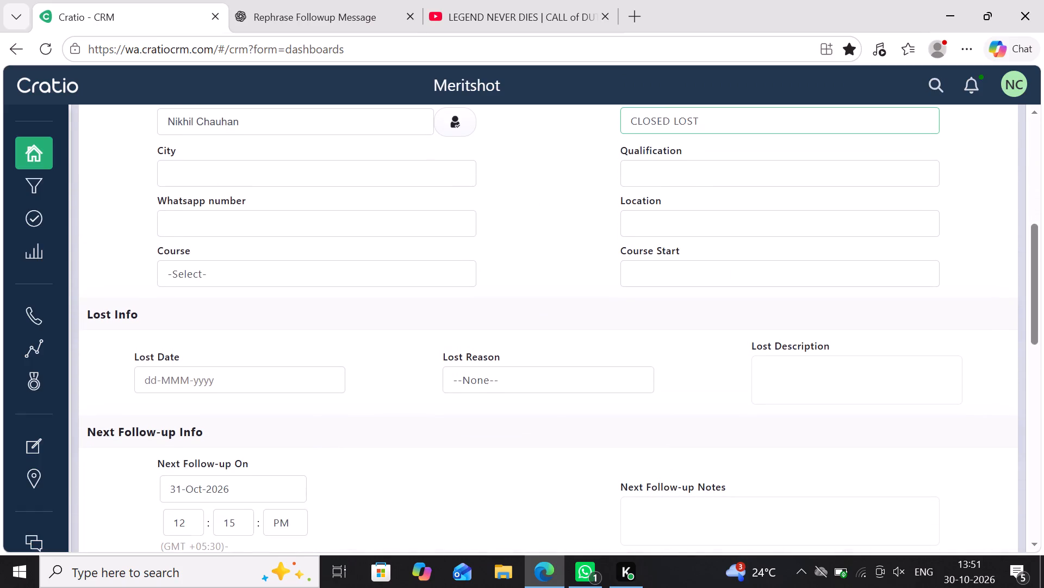
pyautogui.click(657, 506)
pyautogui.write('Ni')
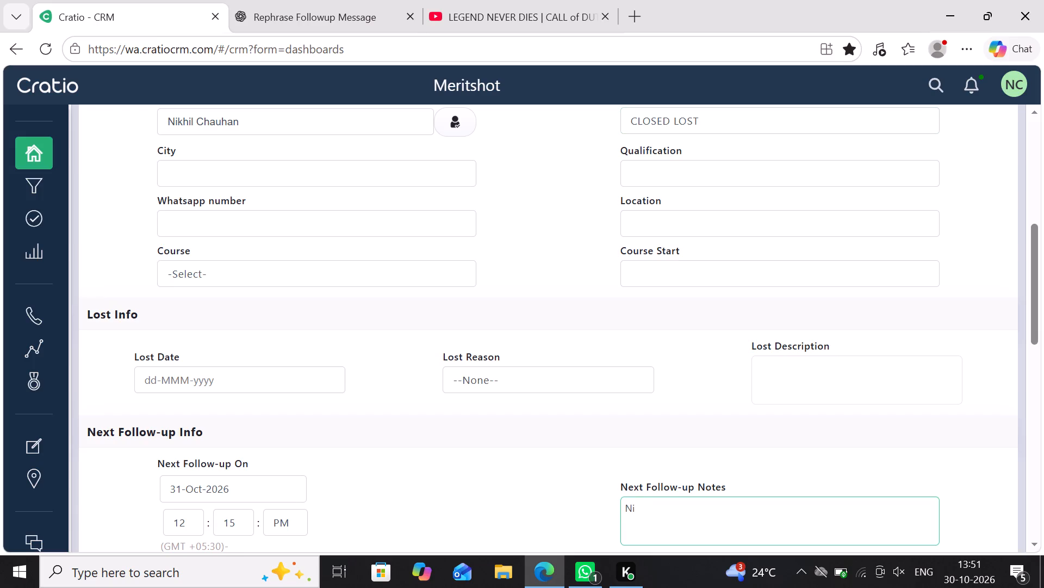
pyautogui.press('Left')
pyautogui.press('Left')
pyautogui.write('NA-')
pyautogui.scroll(7, 577, 329)
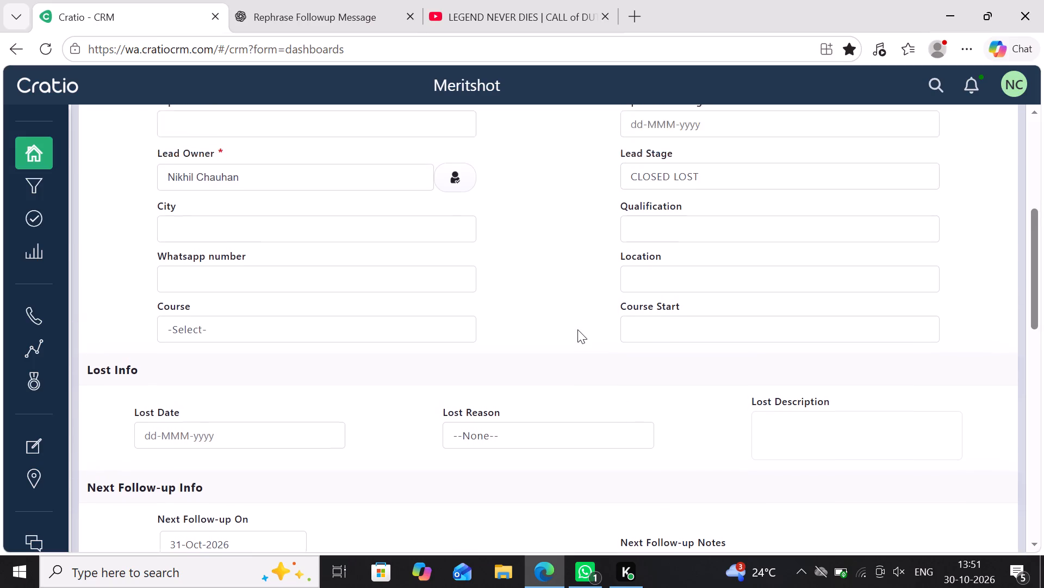
pyautogui.scroll(6, 577, 329)
pyautogui.scroll(20, 577, 329)
pyautogui.scroll(9, 577, 329)
pyautogui.click(534, 125)
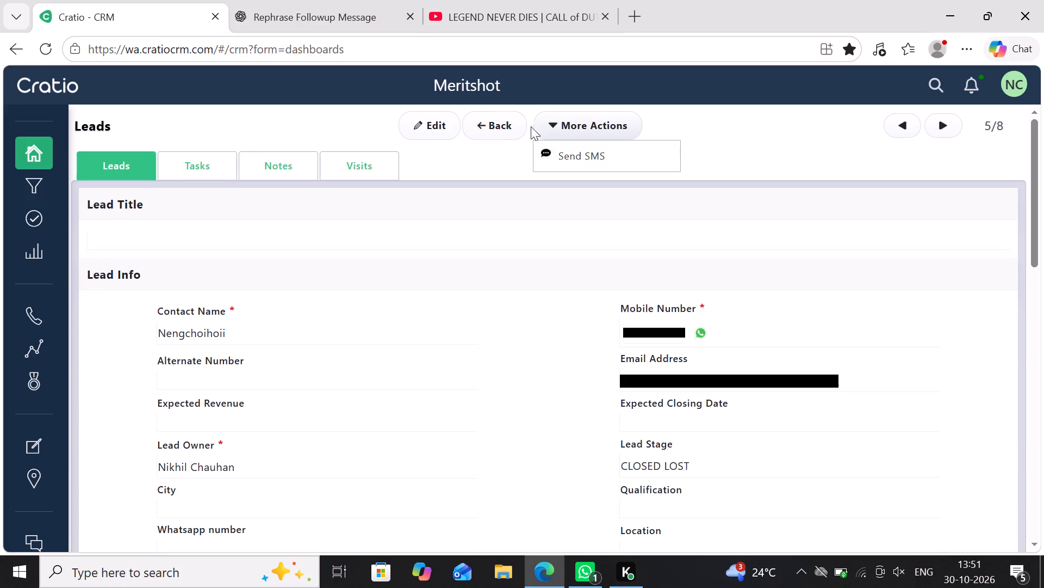
pyautogui.click(502, 126)
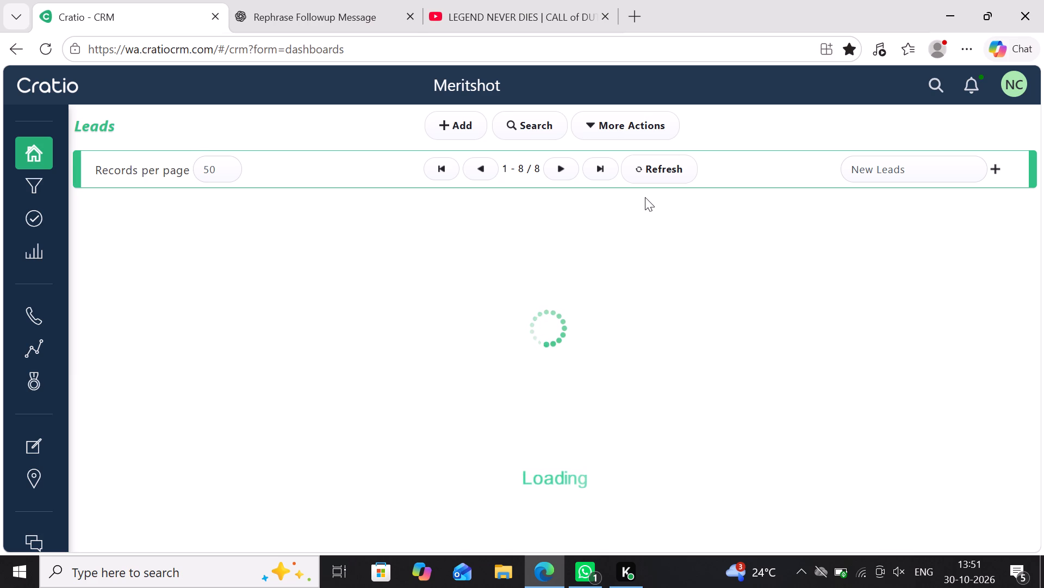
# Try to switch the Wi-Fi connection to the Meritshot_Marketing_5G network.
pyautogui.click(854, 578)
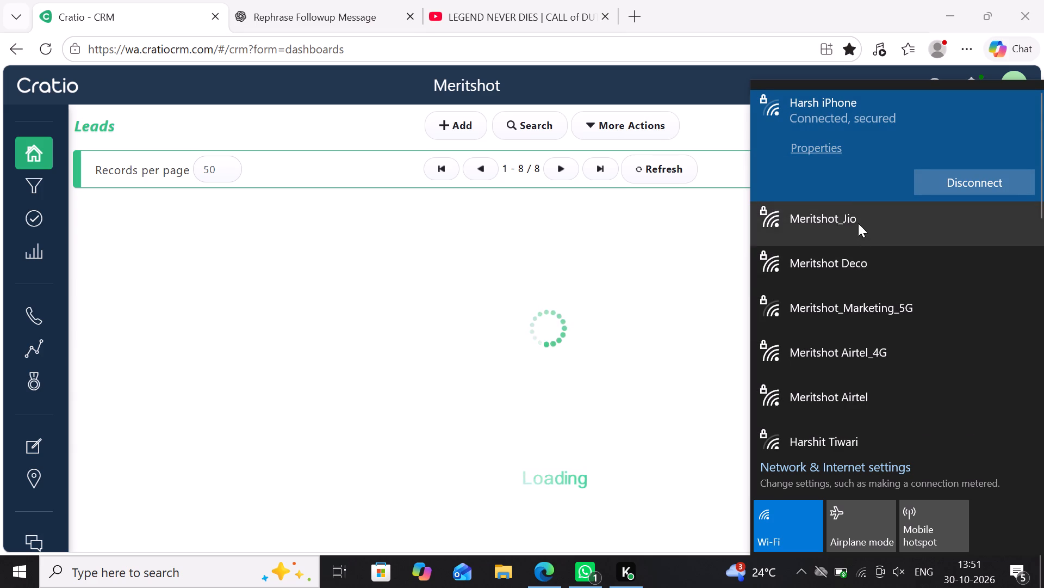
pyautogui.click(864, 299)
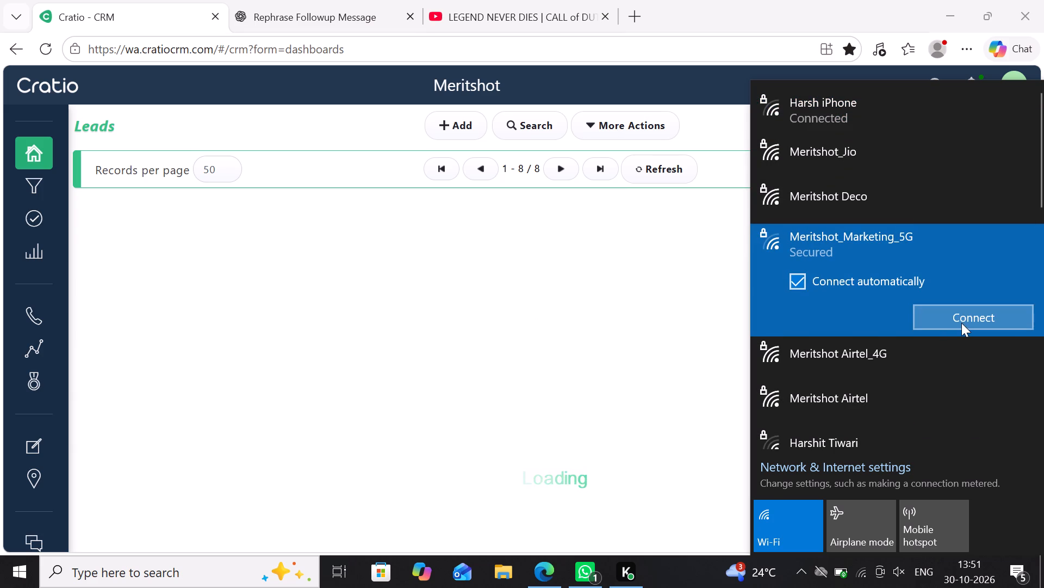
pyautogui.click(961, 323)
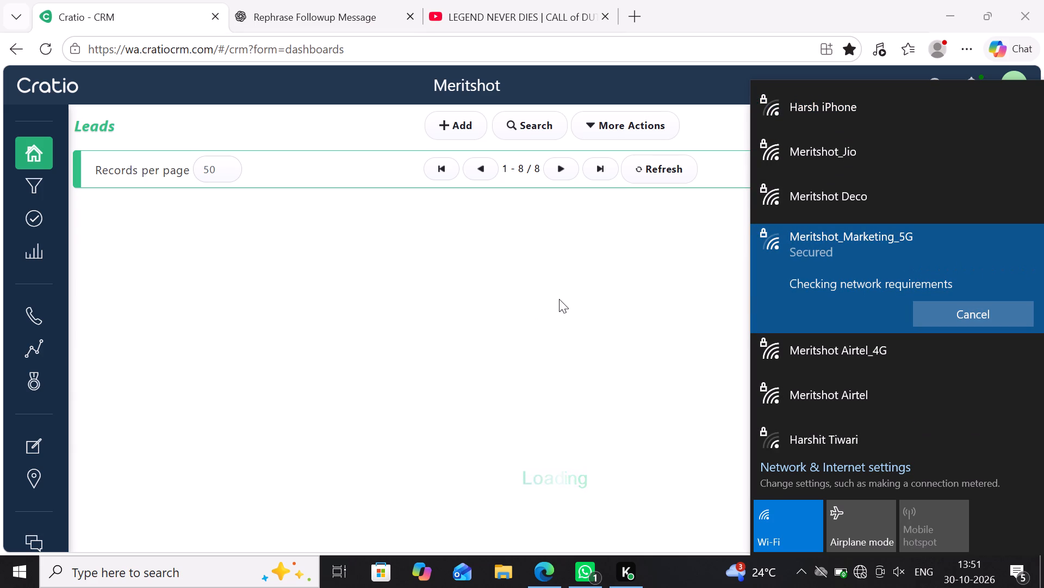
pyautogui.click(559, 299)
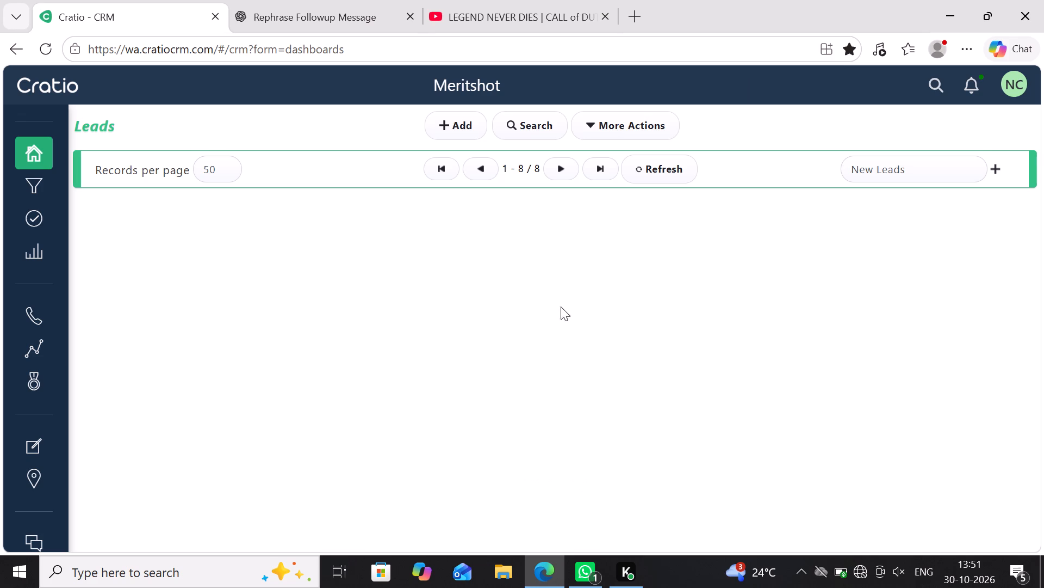
# Connect the Wi-Fi to the Meritshot Deco network and return to the CRM.
pyautogui.click(860, 565)
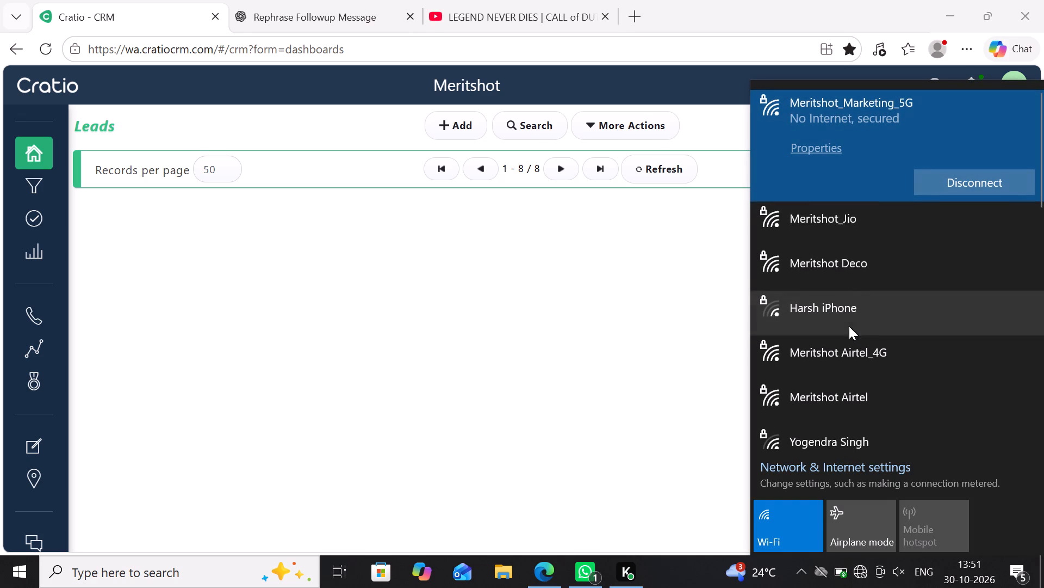
pyautogui.click(846, 261)
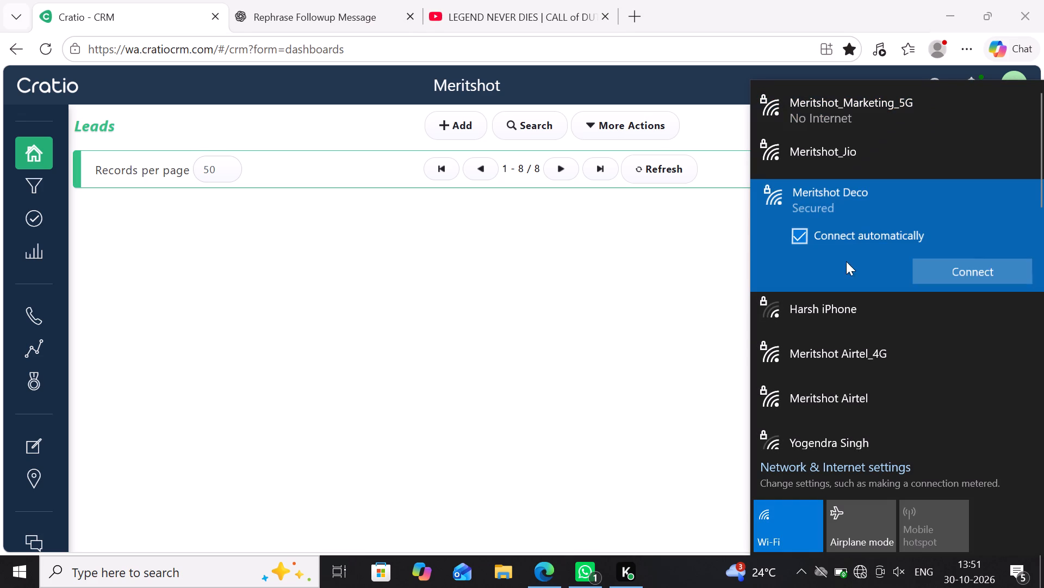
pyautogui.click(929, 269)
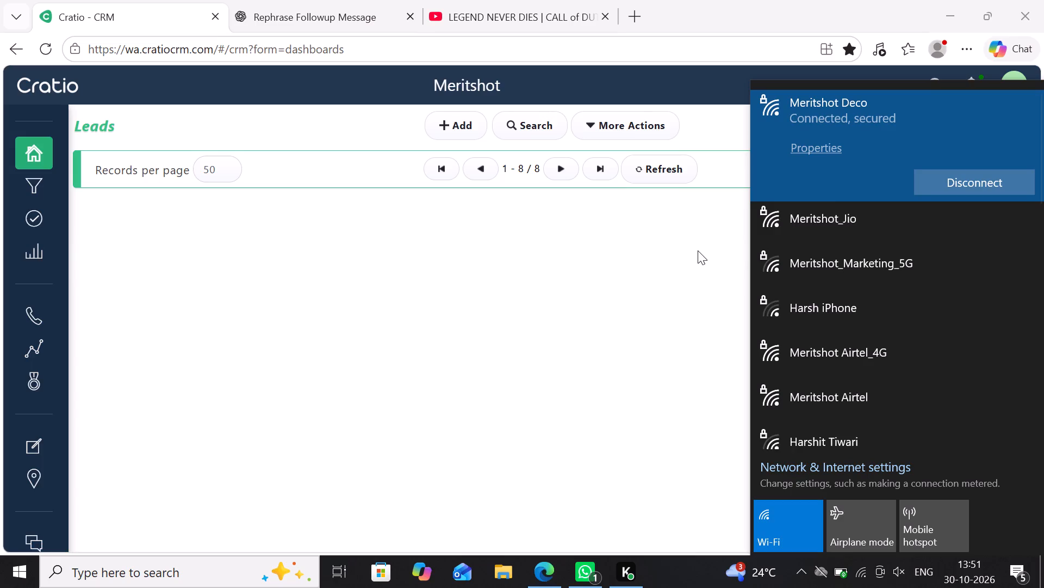
pyautogui.click(698, 250)
# Refresh the New Leads list and look through the remaining leads and their follow-up notes.
pyautogui.click(675, 162)
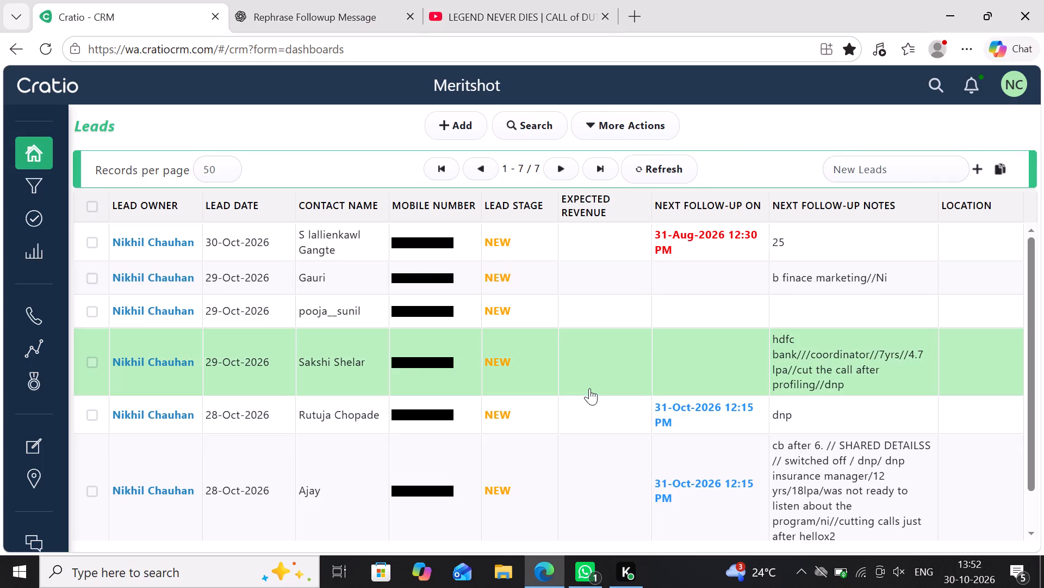
pyautogui.scroll(-20, 589, 387)
pyautogui.scroll(-20, 589, 387)
pyautogui.scroll(-1, 589, 387)
pyautogui.scroll(8, 589, 387)
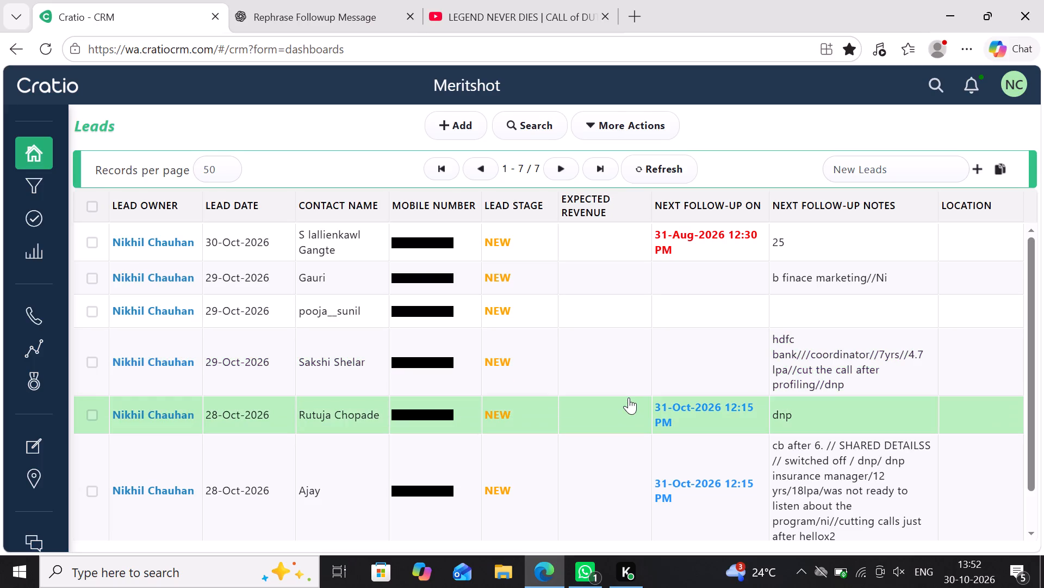
pyautogui.scroll(-11, 629, 406)
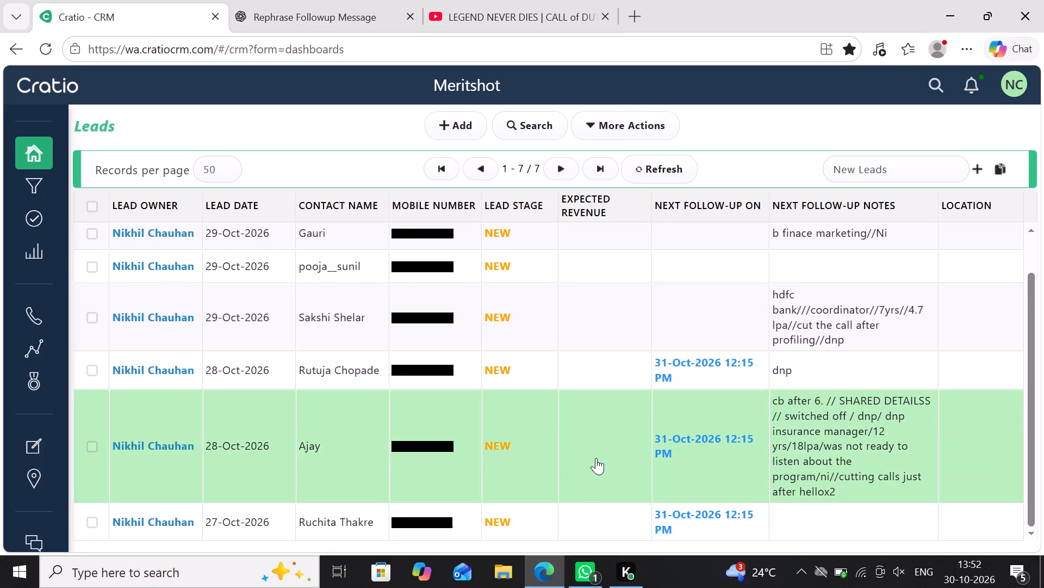
# Open Ajay's lead record for editing at the Next Follow-up Info section.
pyautogui.click(596, 458)
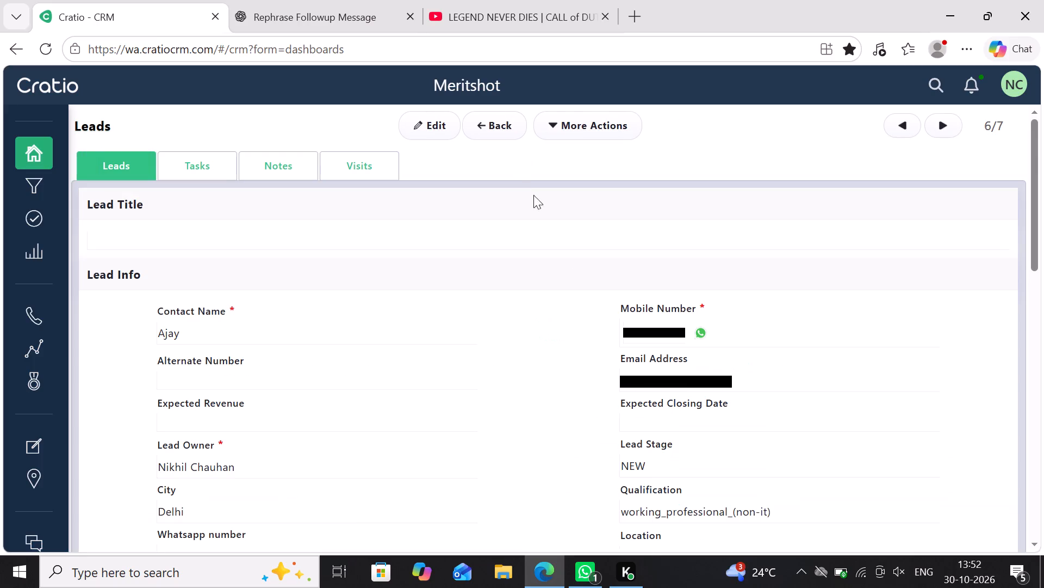
pyautogui.click(433, 121)
pyautogui.scroll(-2, 550, 407)
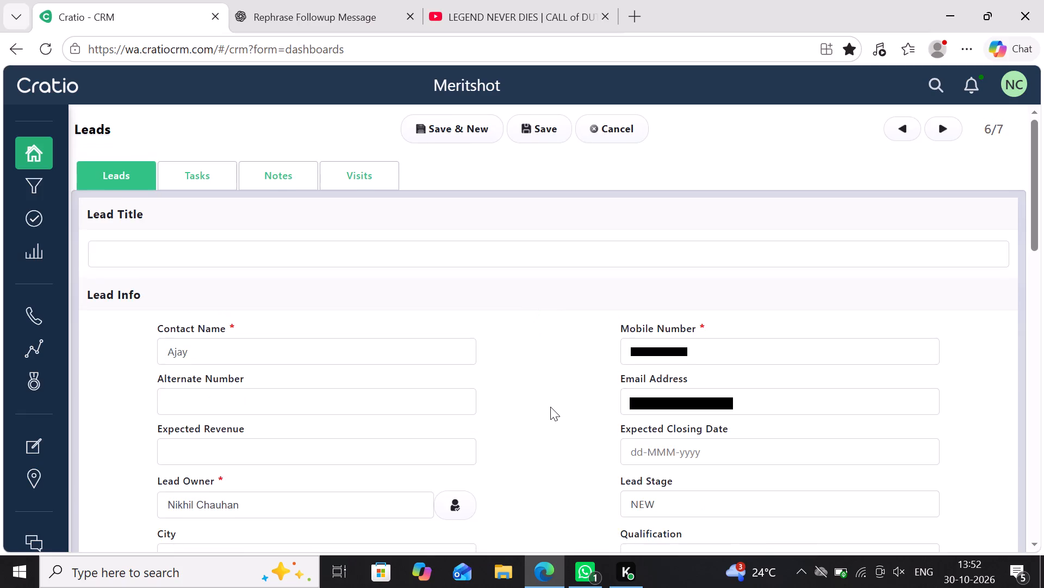
pyautogui.scroll(-7, 550, 407)
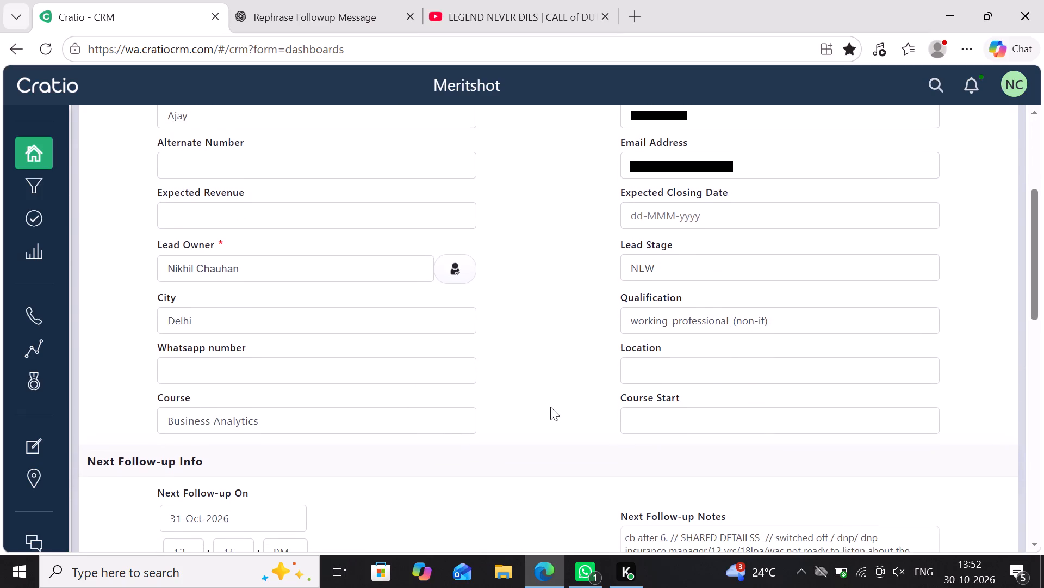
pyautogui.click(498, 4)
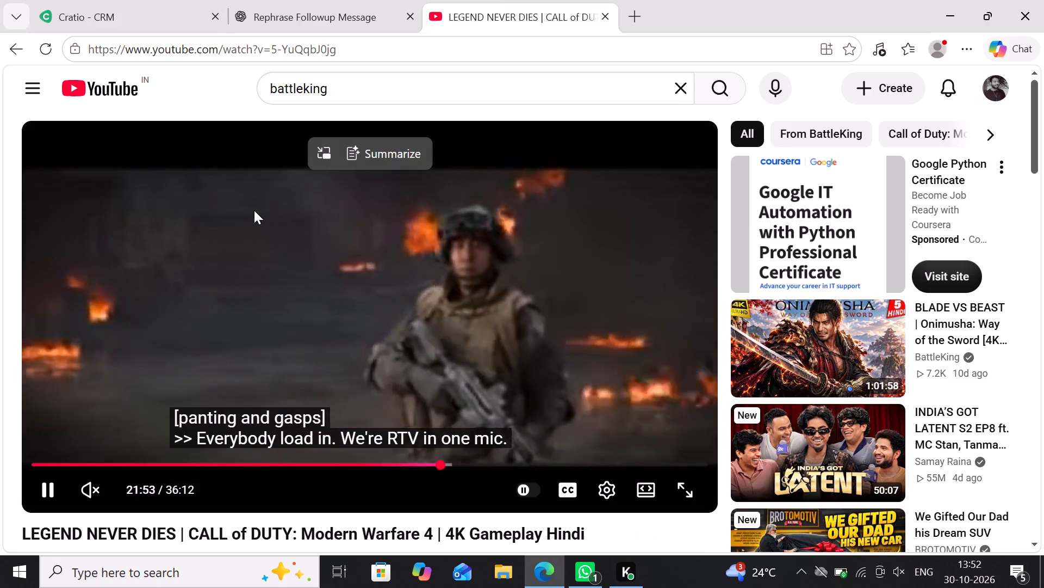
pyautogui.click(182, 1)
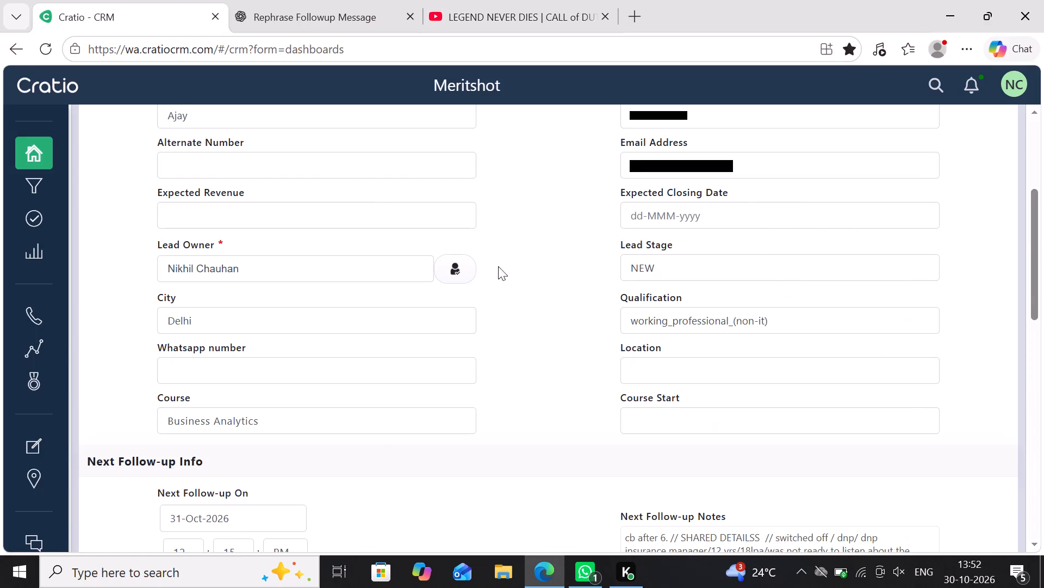
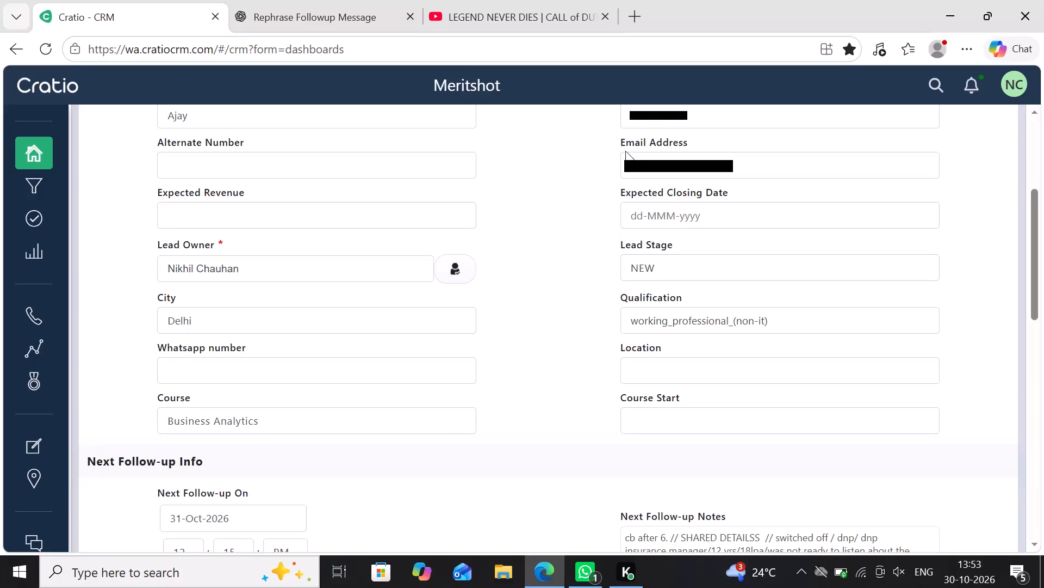
# Copy the primary phone number from Ajay's lead record.
pyautogui.tripleClick(657, 113)
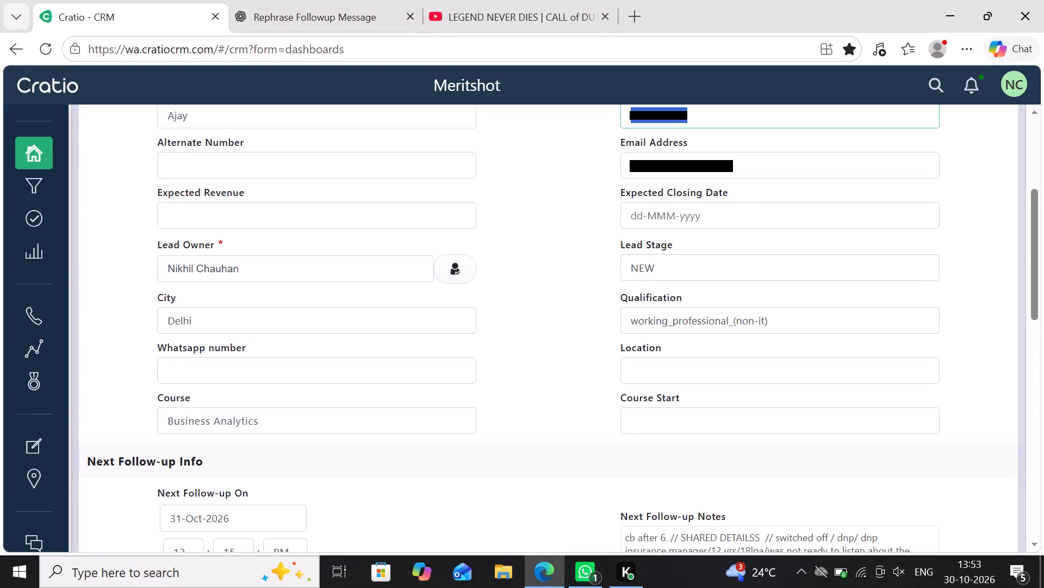
pyautogui.hotkey('ctrl', 'c')
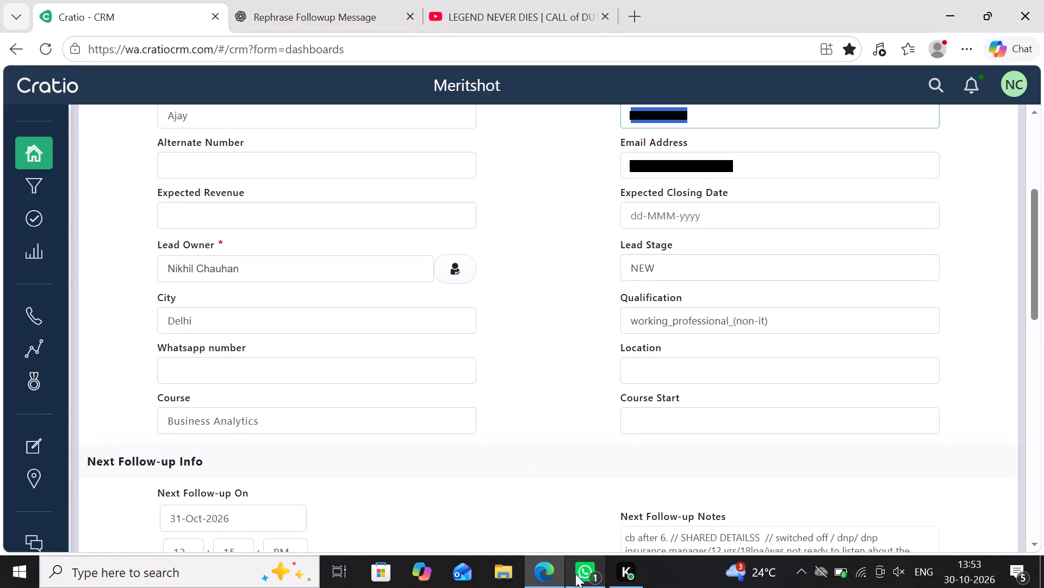
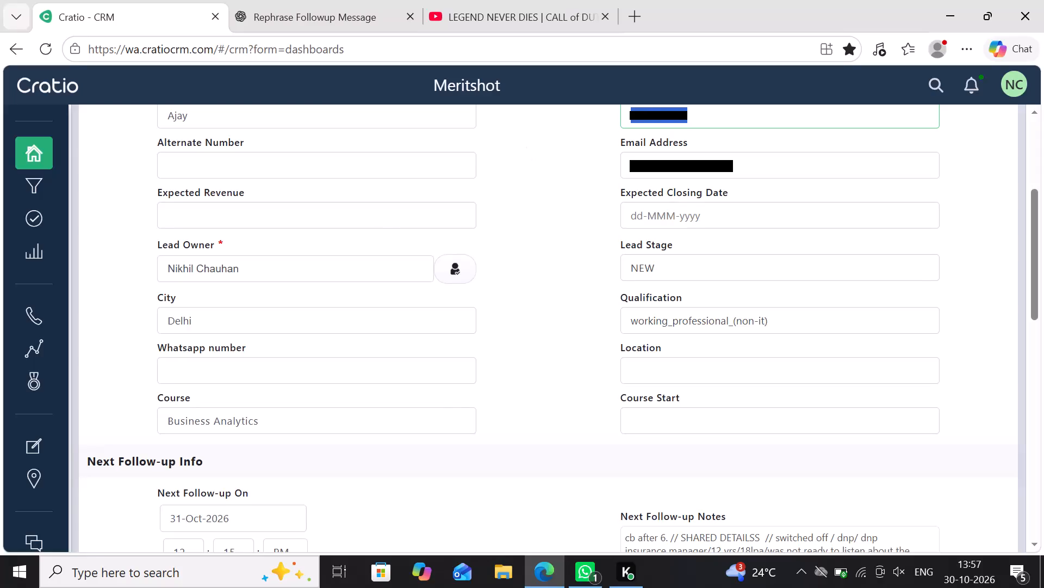
# Append "//Ni" to the end of the Next Follow-up Notes in Ajay's lead record.
pyautogui.scroll(-3, 438, 405)
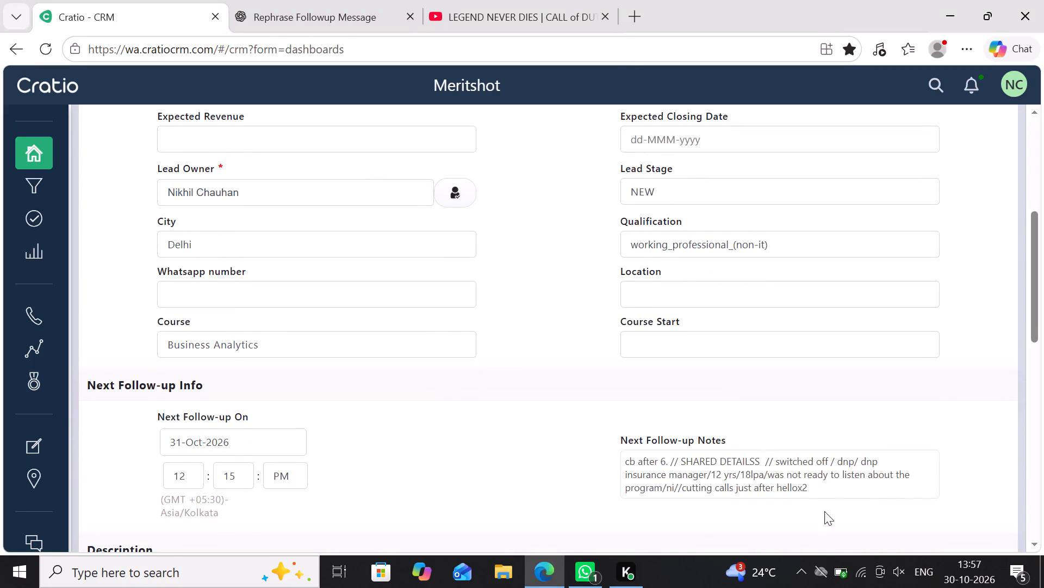
pyautogui.click(827, 497)
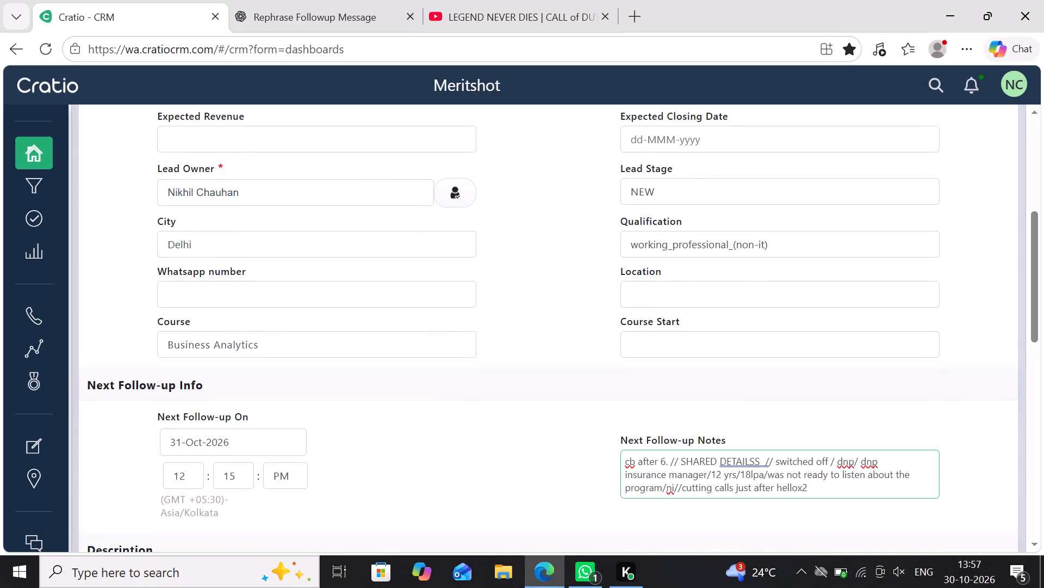
pyautogui.write('//Ni')
# Set Ajay's Lead Stage to CLOSED LOST and save the lead record.
pyautogui.click(687, 185)
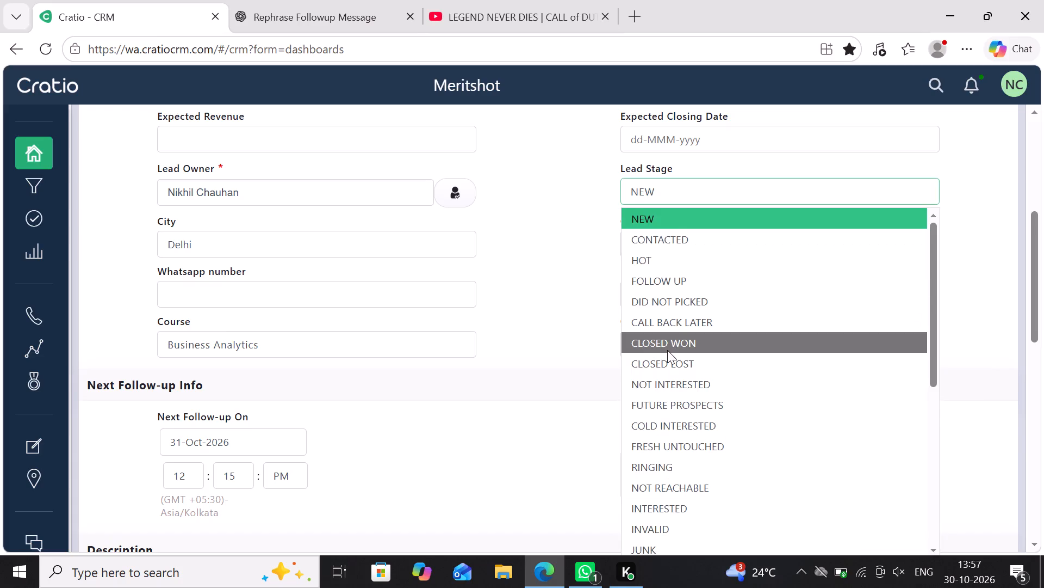
pyautogui.click(667, 363)
pyautogui.scroll(20, 564, 217)
pyautogui.scroll(7, 564, 217)
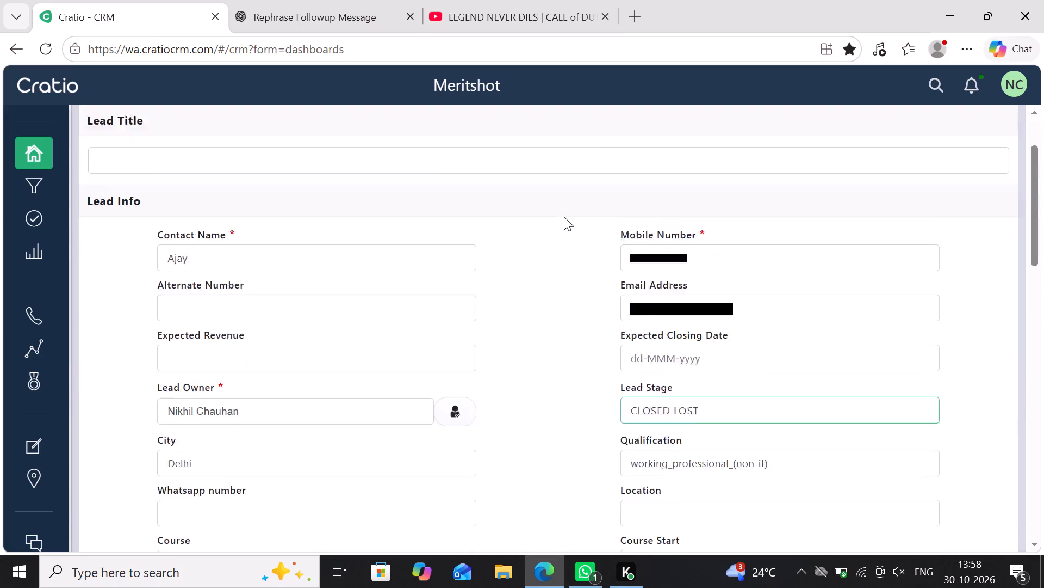
pyautogui.scroll(18, 564, 217)
pyautogui.click(539, 137)
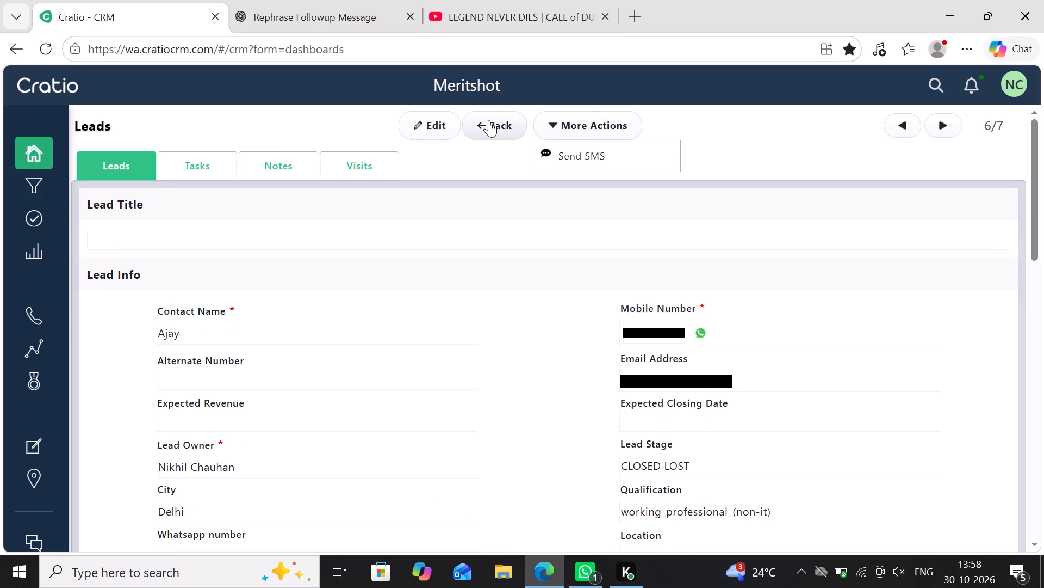
# Return to the New Leads list and refresh its records.
pyautogui.click(489, 120)
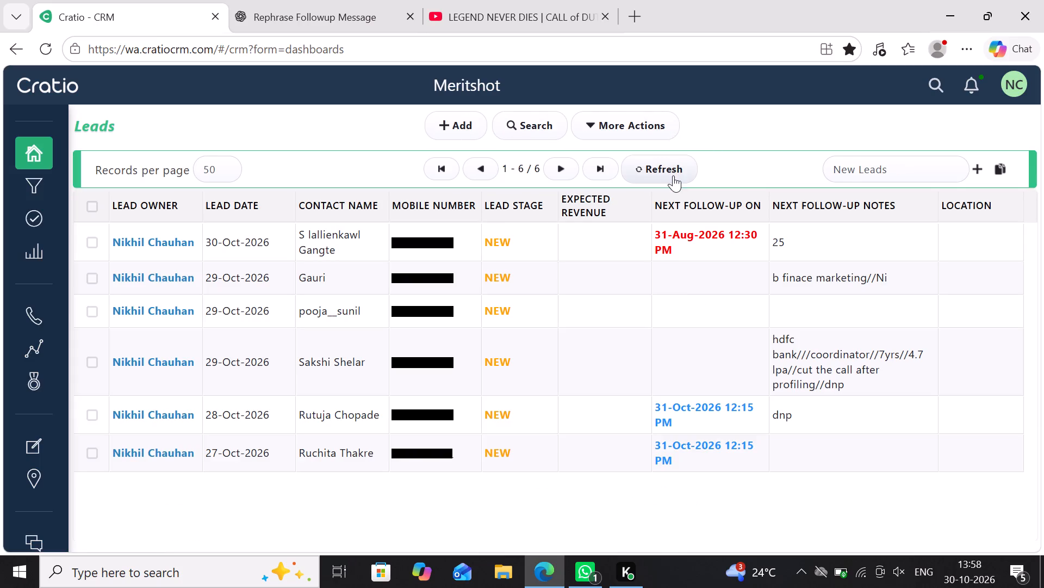
pyautogui.click(674, 169)
# Open the first lead in the list, dated 30-Oct-2026, for editing.
pyautogui.click(577, 246)
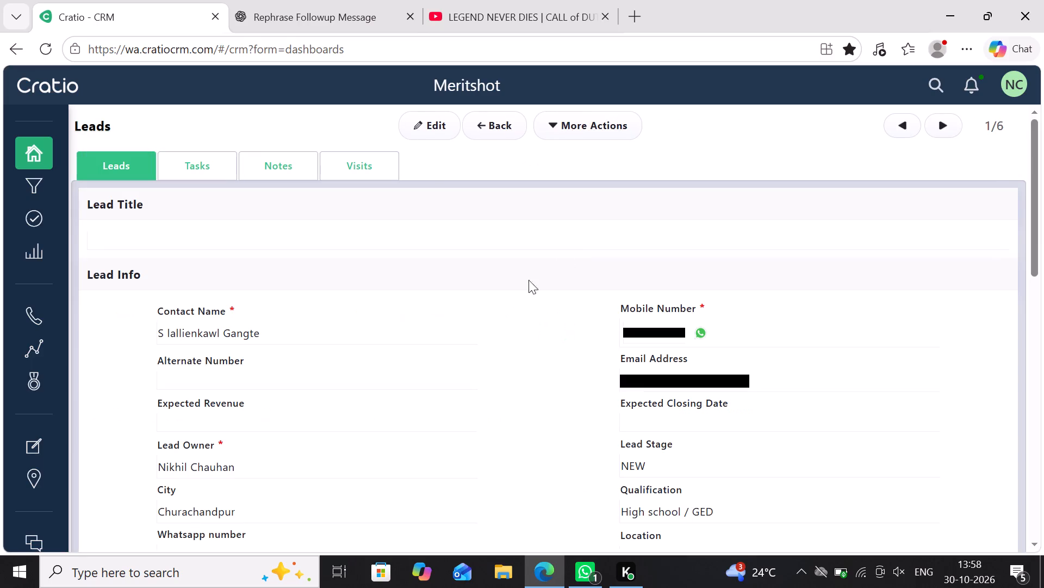
pyautogui.click(432, 128)
# Examine the opened lead's contact details, course, follow-up information and source information.
pyautogui.scroll(-4, 523, 328)
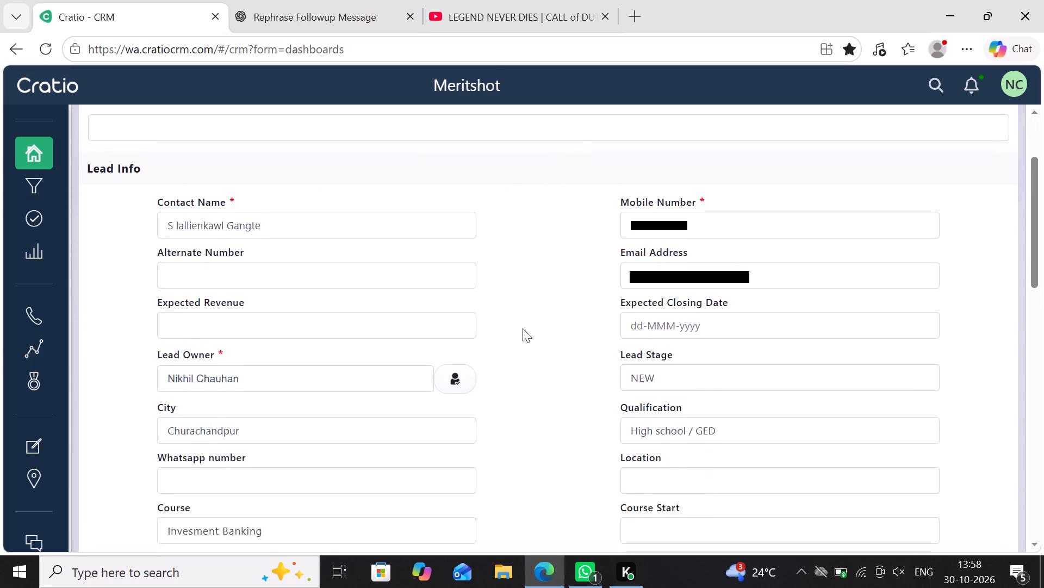
pyautogui.scroll(-5, 523, 328)
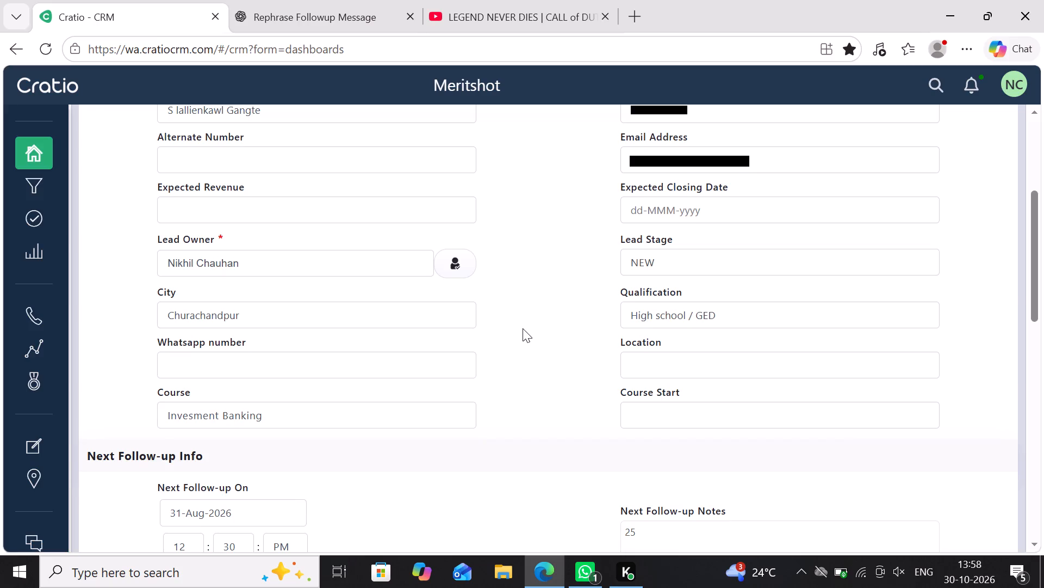
pyautogui.scroll(-9, 523, 328)
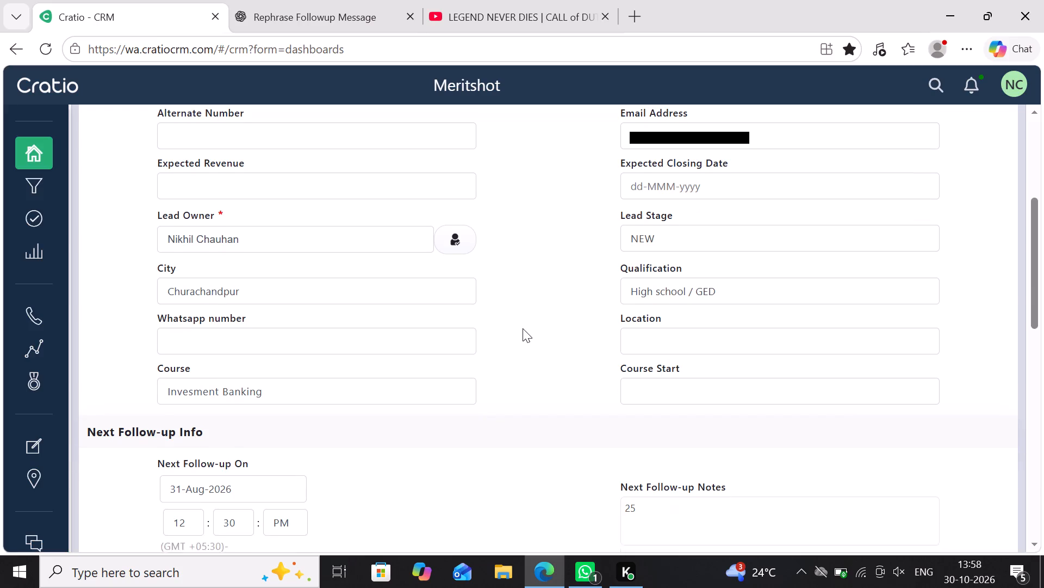
pyautogui.scroll(-20, 523, 328)
pyautogui.scroll(-20, 523, 328)
pyautogui.scroll(-20, 523, 328)
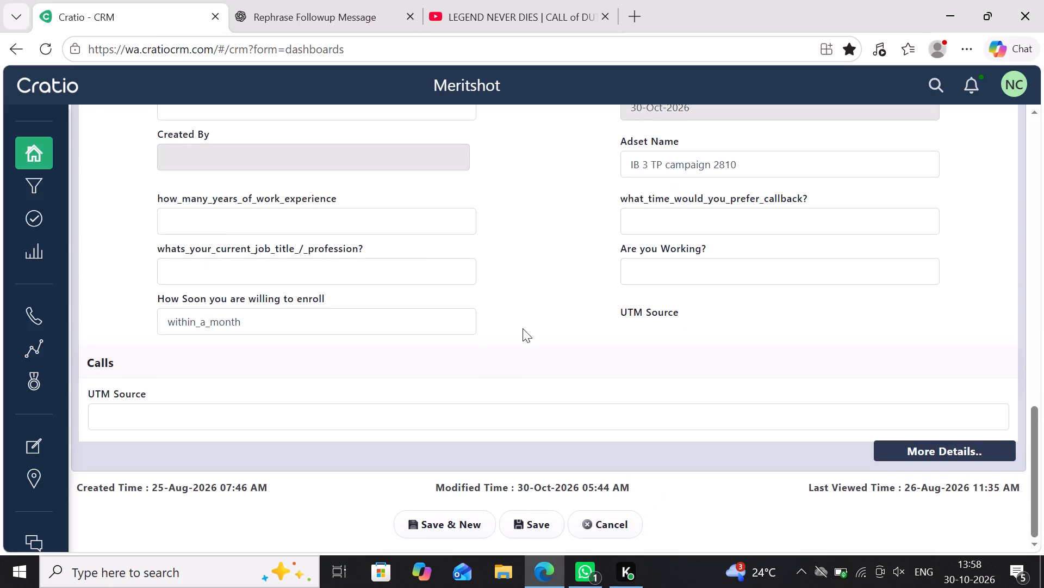
pyautogui.scroll(20, 524, 330)
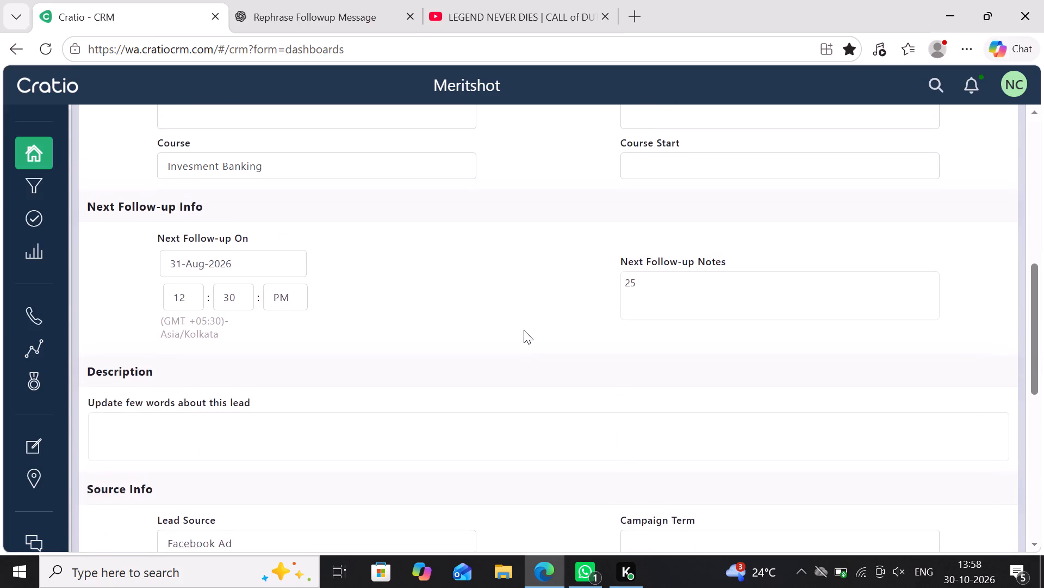
pyautogui.scroll(10, 524, 330)
pyautogui.scroll(-1, 524, 330)
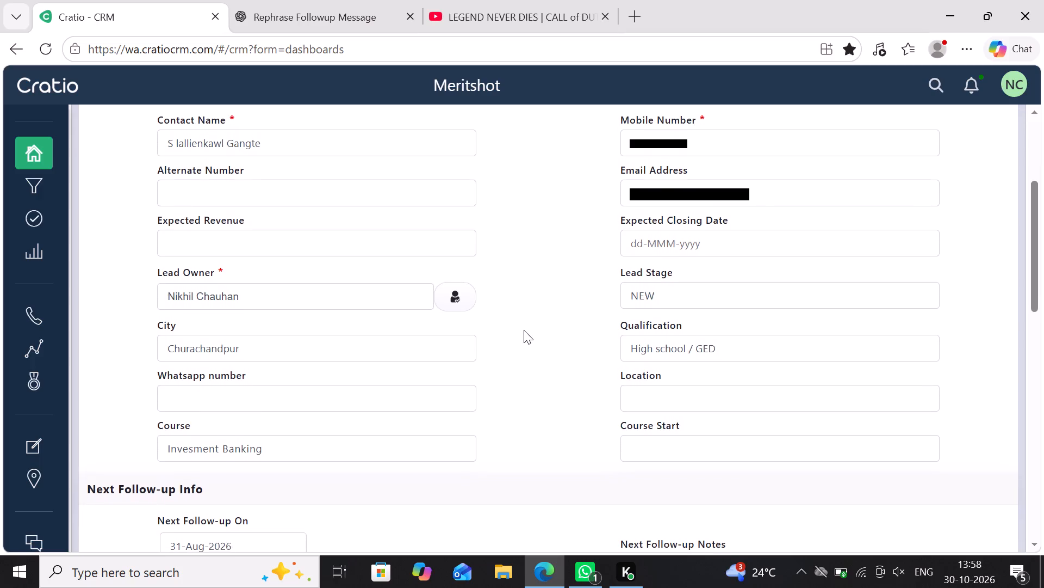
pyautogui.scroll(-1, 524, 330)
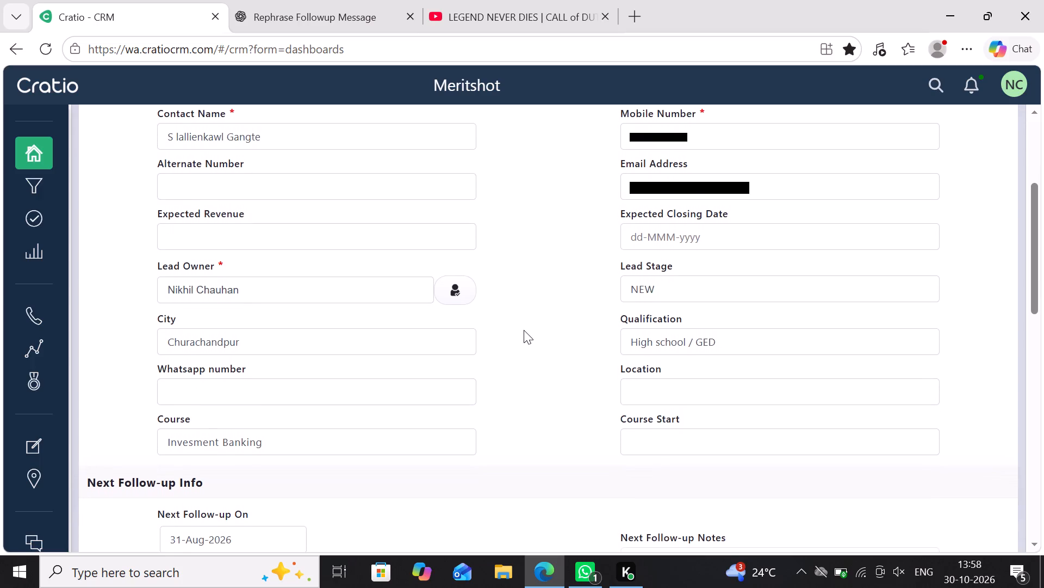
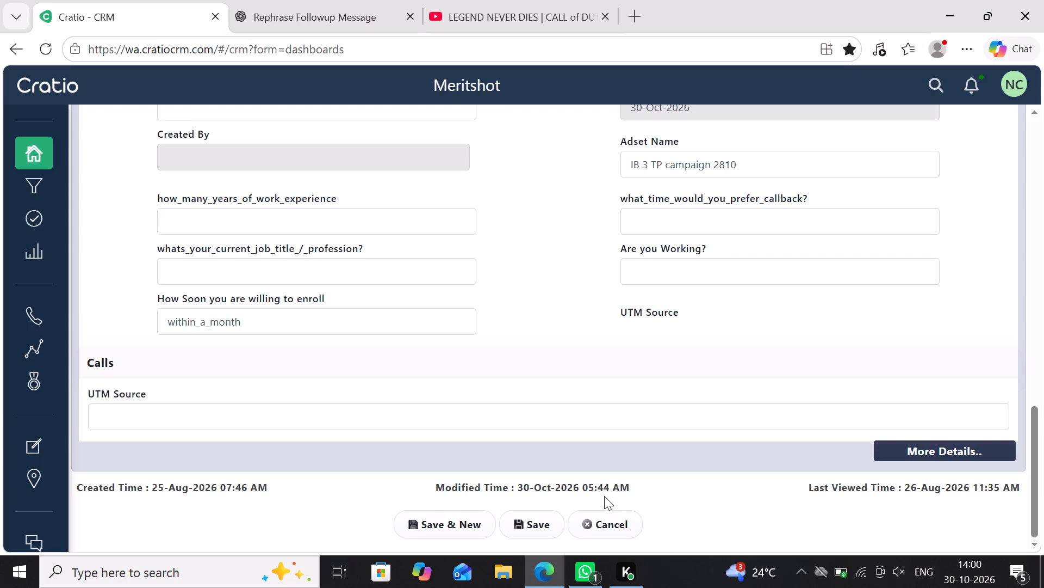
# Append "-NA-NI" to the existing 25 in the open lead's Next Follow-up Notes.
pyautogui.scroll(20, 604, 496)
pyautogui.scroll(20, 604, 496)
pyautogui.scroll(4, 604, 496)
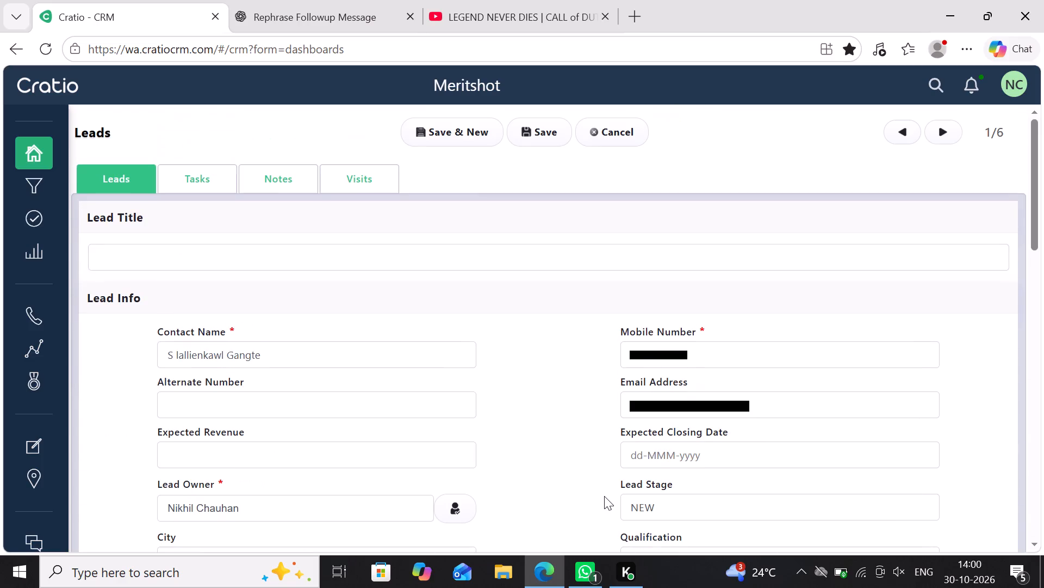
pyautogui.scroll(20, 604, 496)
pyautogui.scroll(20, 604, 496)
pyautogui.scroll(20, 604, 496)
pyautogui.scroll(-5, 604, 496)
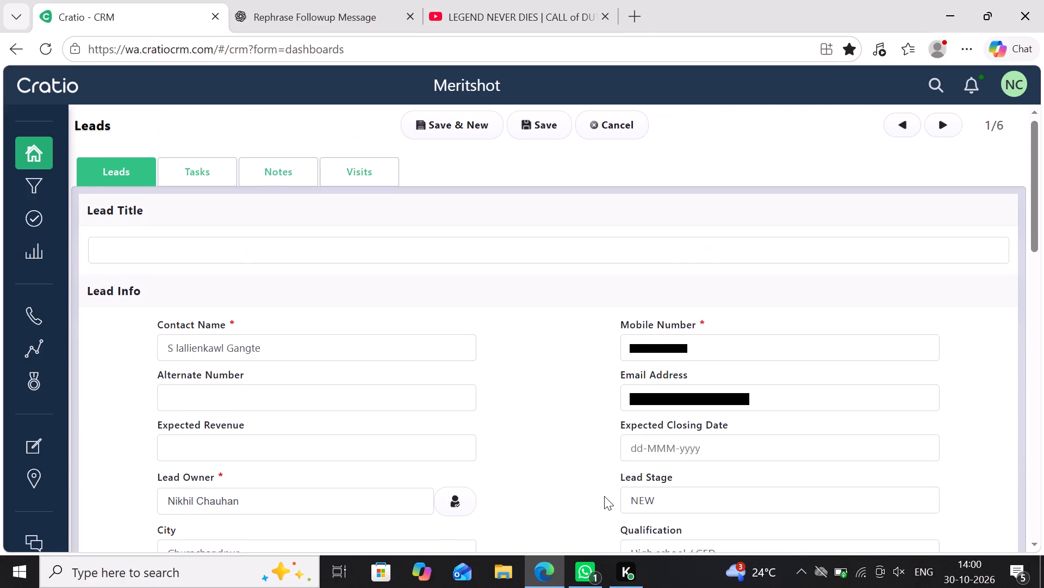
pyautogui.scroll(-7, 604, 496)
pyautogui.click(659, 445)
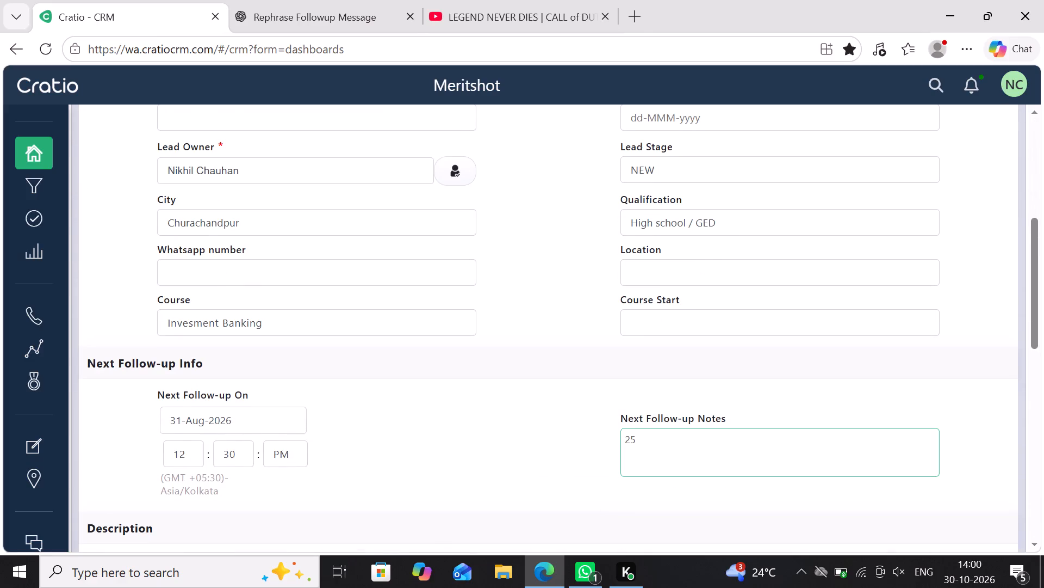
pyautogui.write('-NA_')
pyautogui.press('BackSpace')
pyautogui.write('-NI')
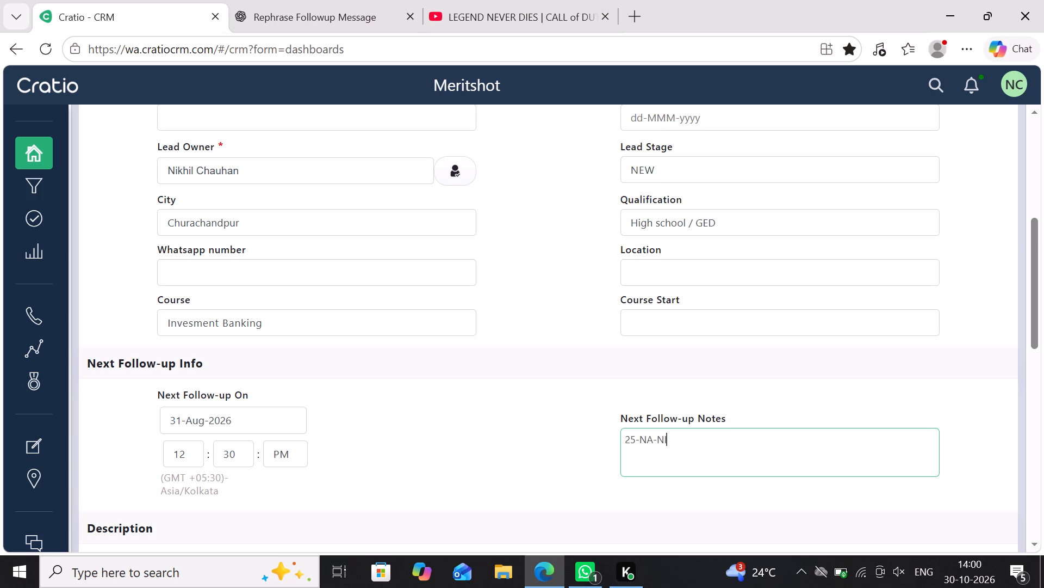
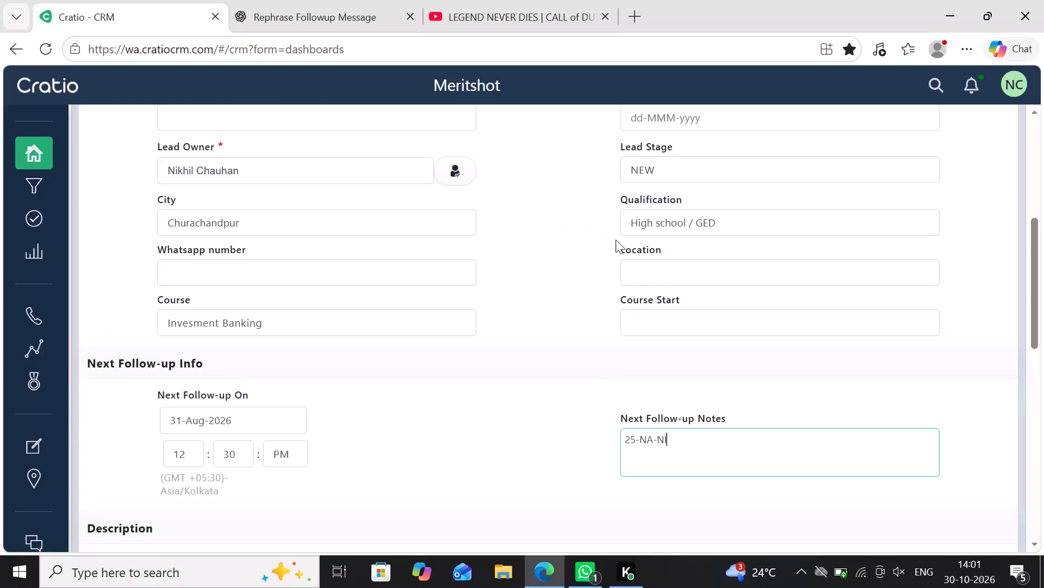
# Set the open lead's Lead Stage to CLOSED LOST and save the record.
pyautogui.scroll(1, 616, 252)
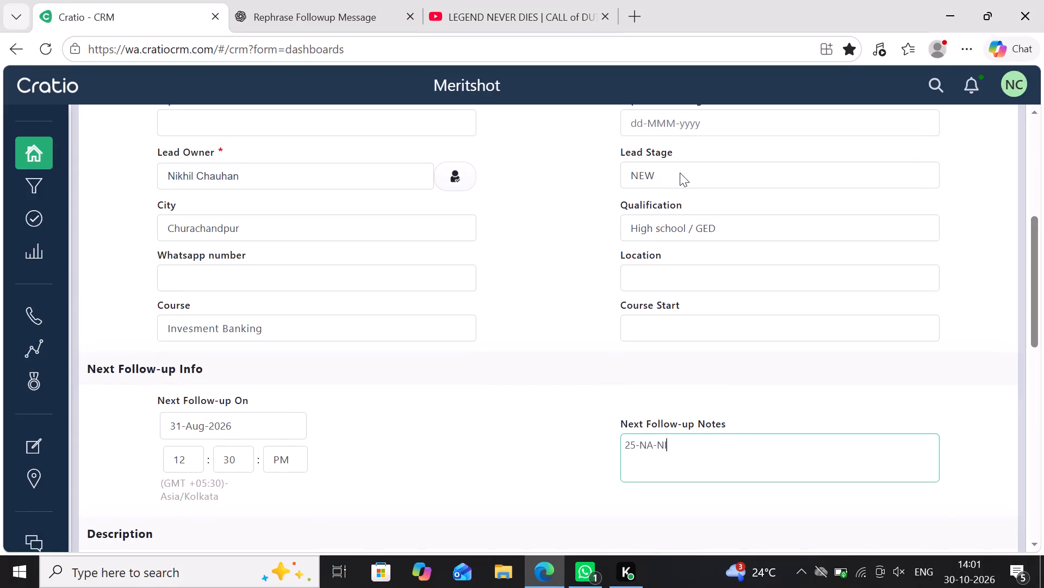
pyautogui.click(680, 173)
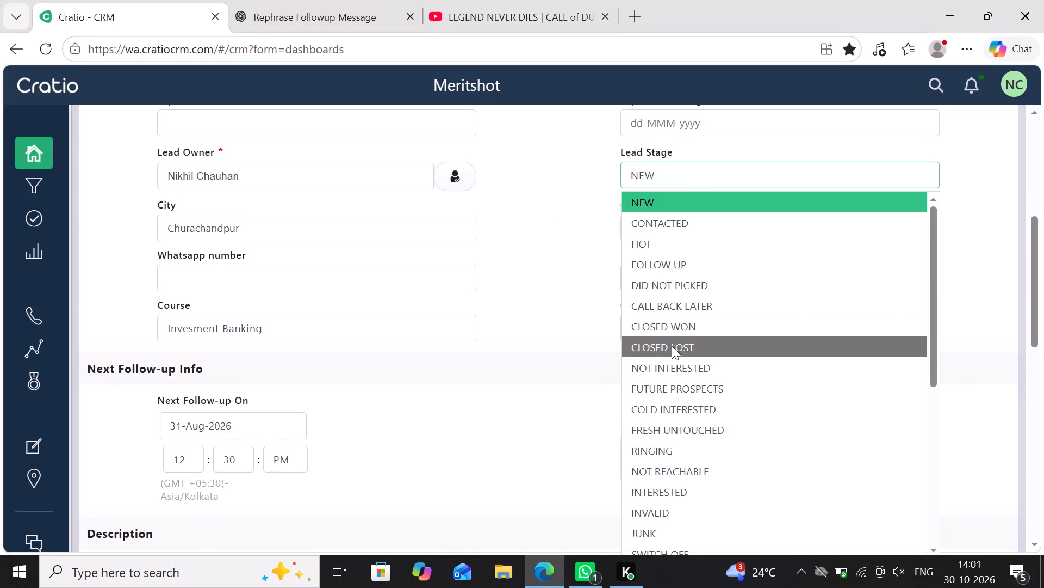
pyautogui.click(672, 346)
pyautogui.click(586, 300)
pyautogui.scroll(20, 586, 300)
pyautogui.scroll(20, 586, 300)
pyautogui.scroll(20, 586, 300)
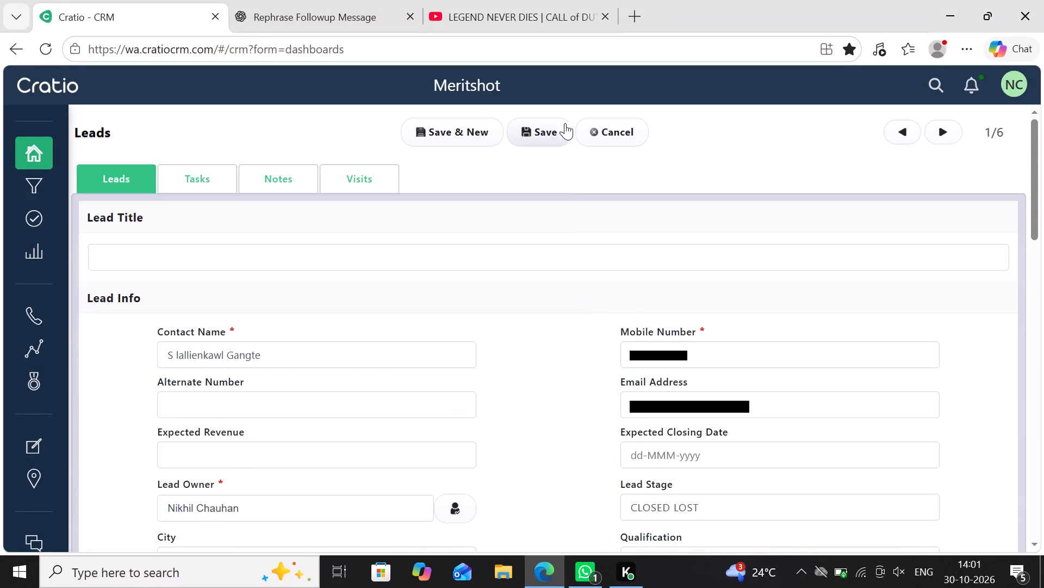
pyautogui.click(545, 130)
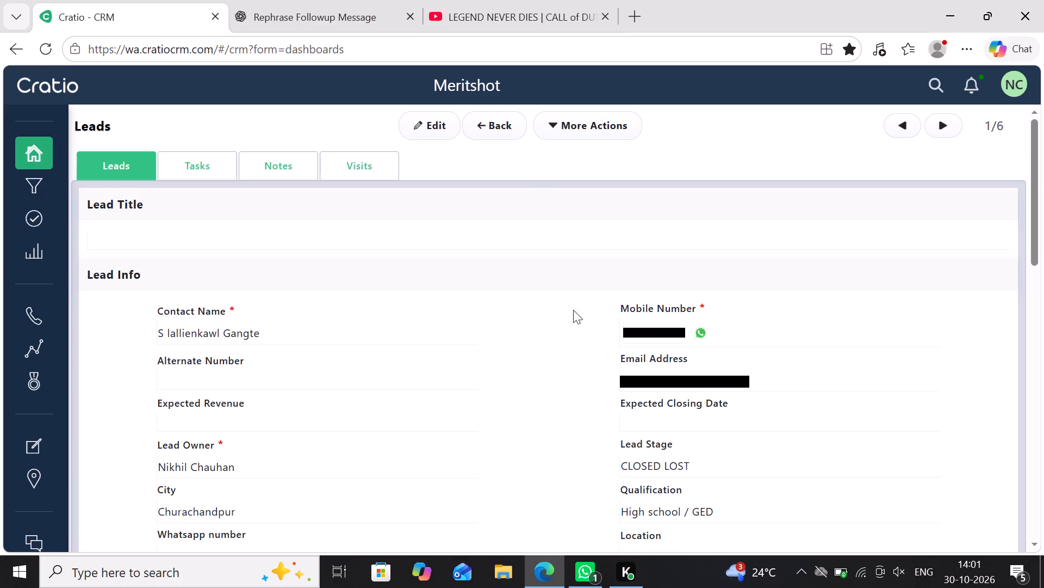
# Return to the New Leads list and refresh it.
pyautogui.click(502, 128)
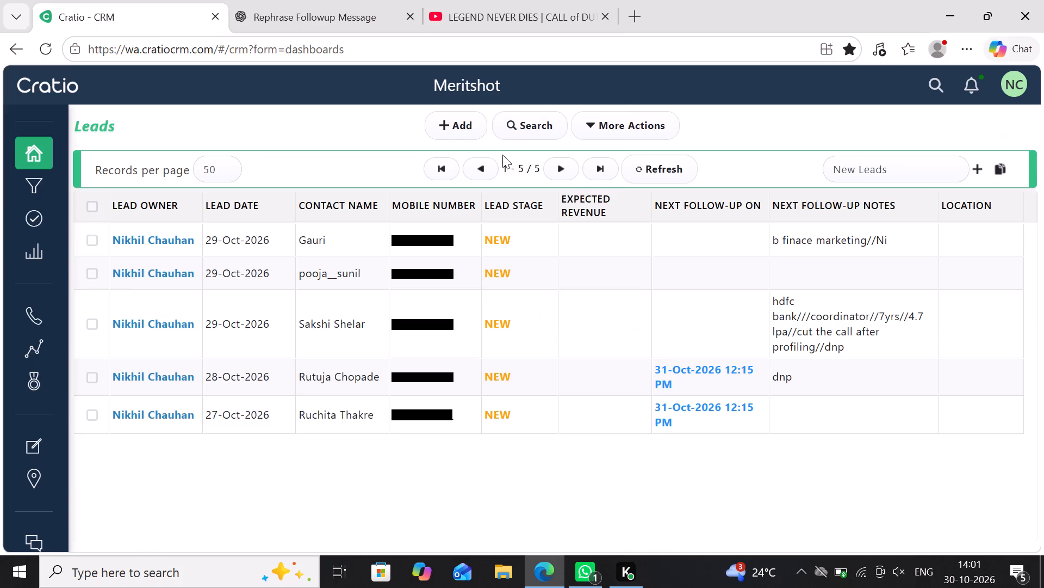
pyautogui.click(638, 158)
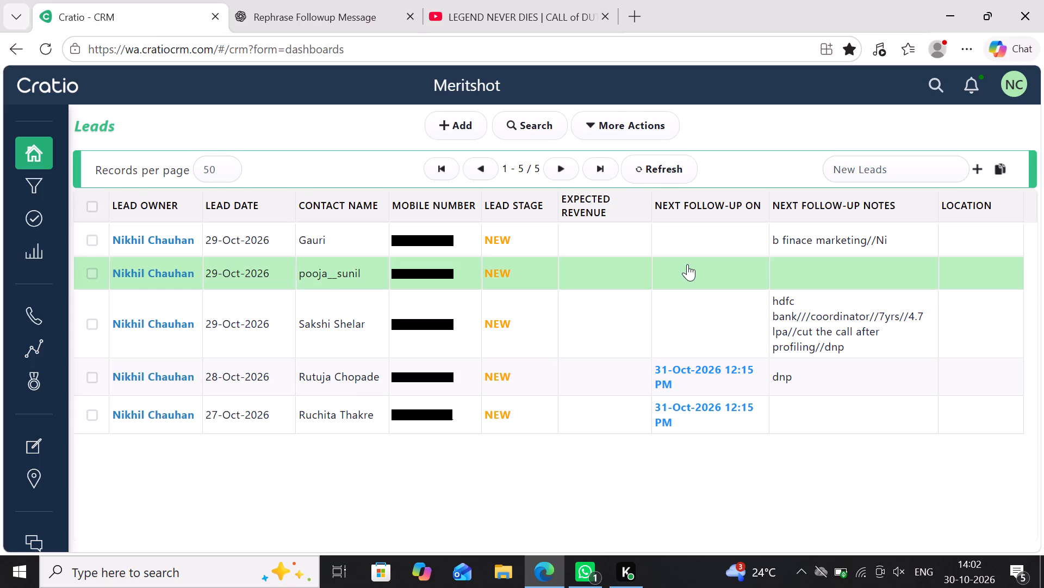
# Open the second lead in the New Leads list, dated 29-Oct-2026 with empty follow-up notes, for editing.
pyautogui.click(687, 264)
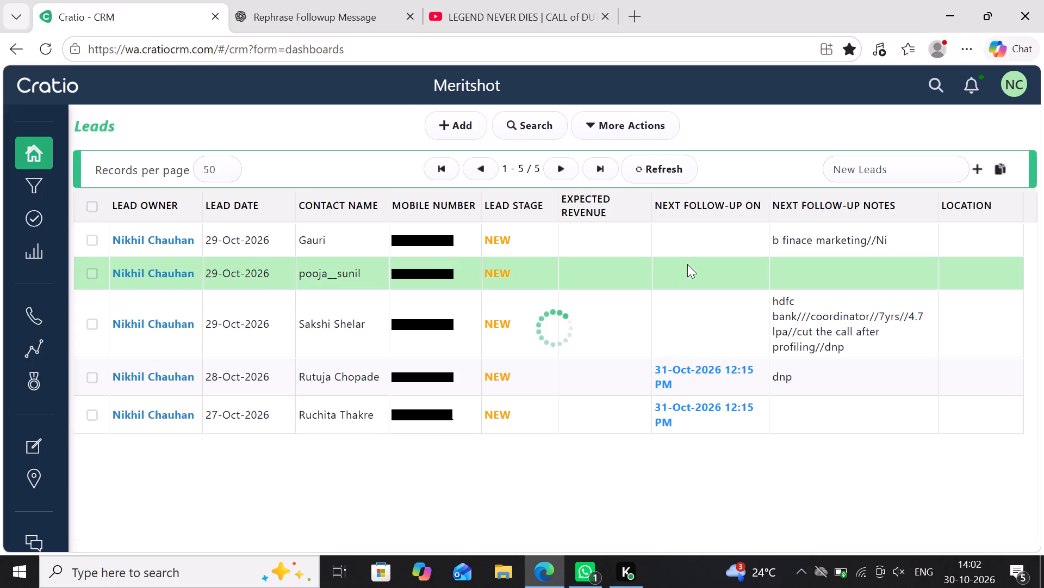
pyautogui.click(433, 124)
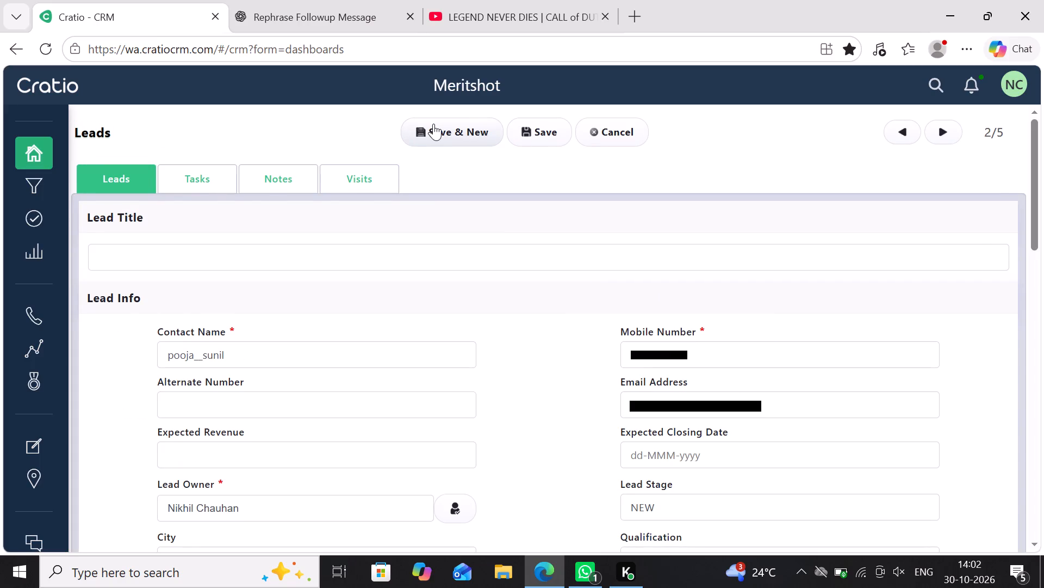